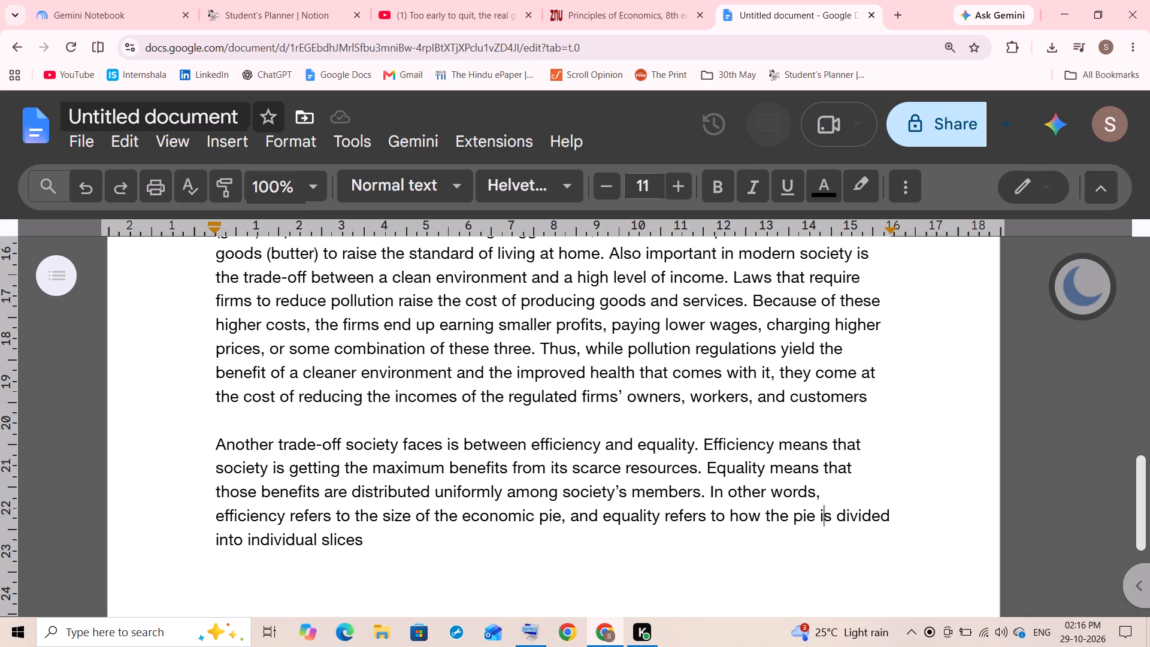
Add a new line after the paragraph ending "into individual slices" in the untitled document.
click(509, 555)
key(Return)
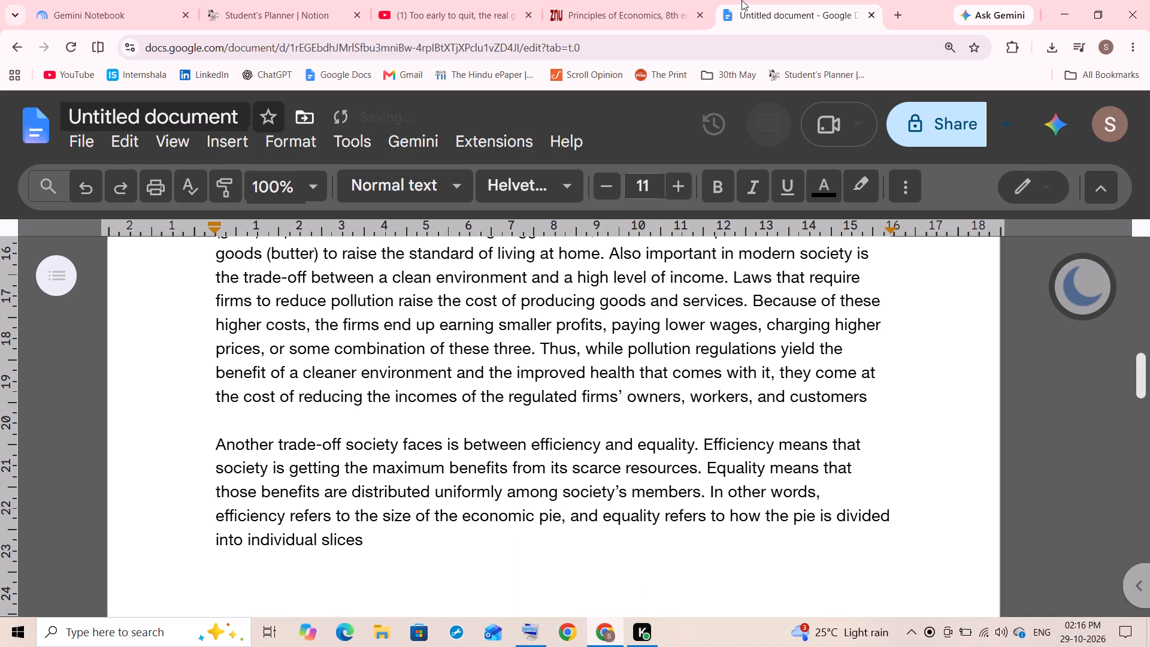
In the Principles of Economics PDF, copy the whole paragraph from "When government policies are designed" through "the pie gets smaller.".
click(658, 3)
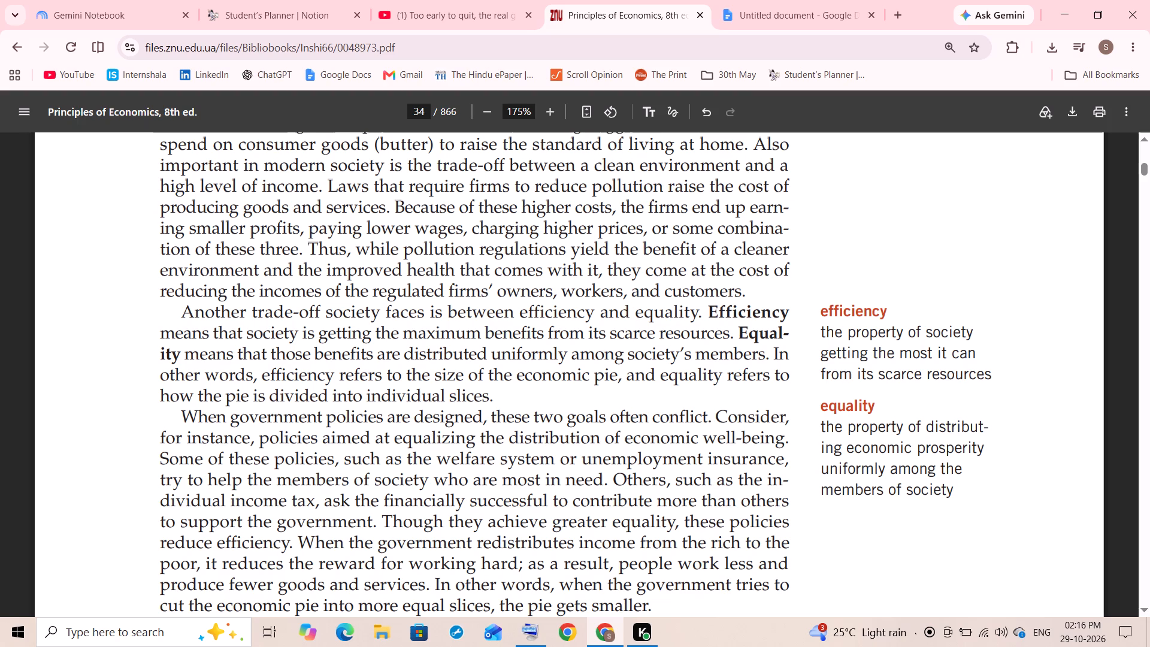
drag(162, 425, 202, 427)
click(186, 418)
drag(186, 418, 361, 421)
click(236, 419)
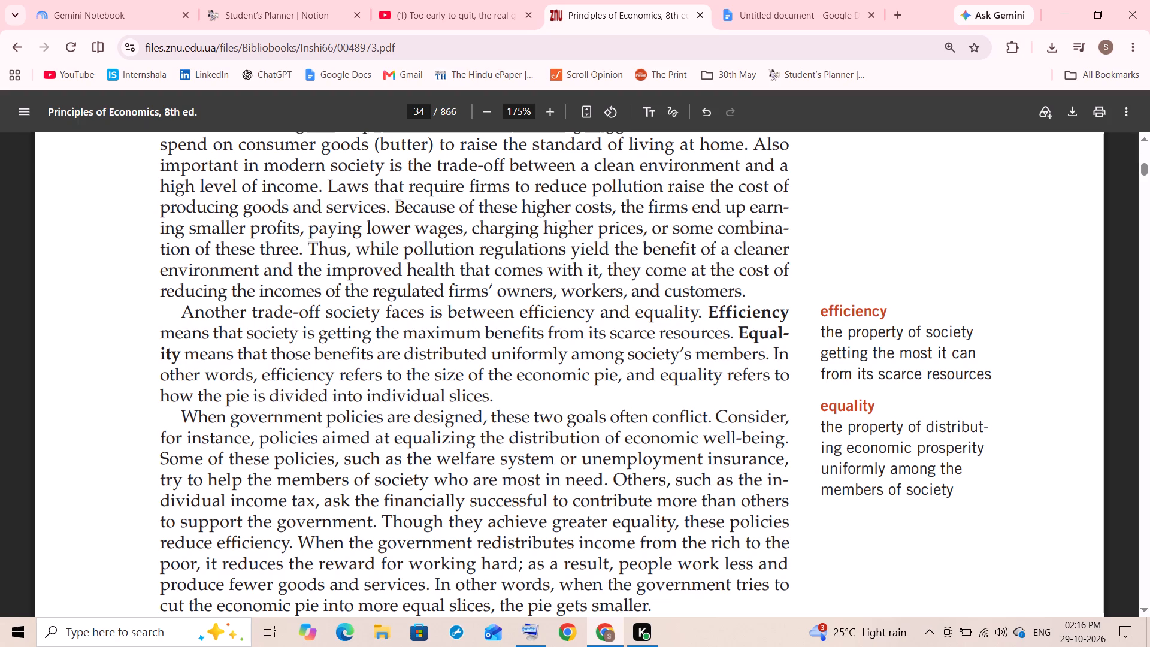
drag(180, 415, 555, 424)
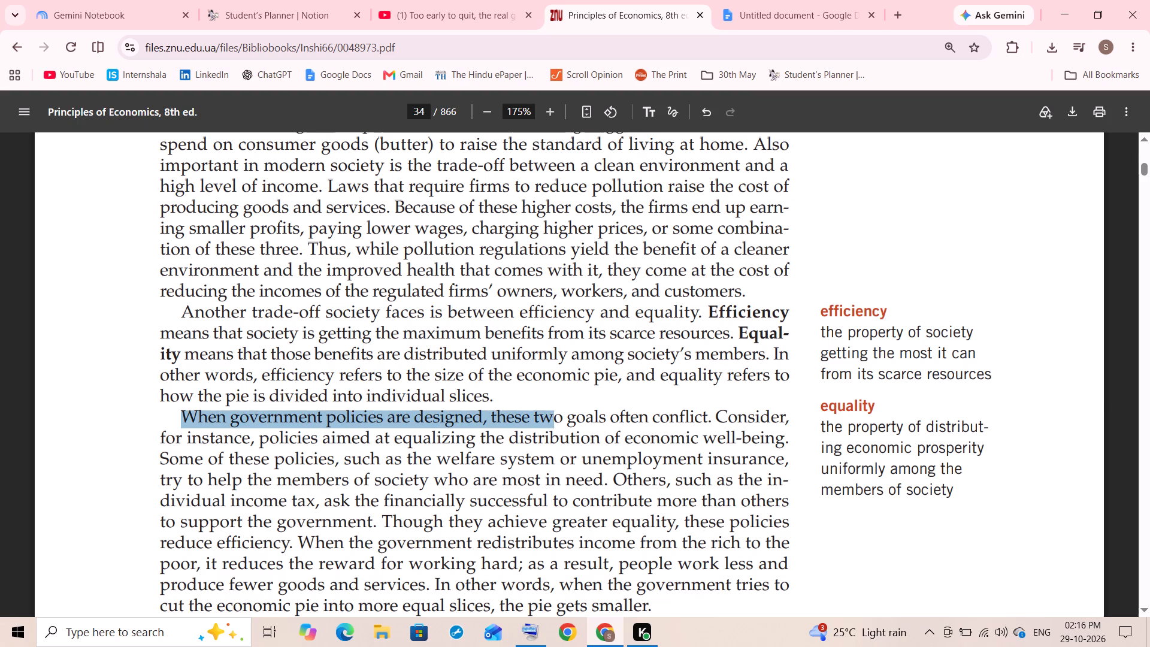
drag(555, 424, 369, 437)
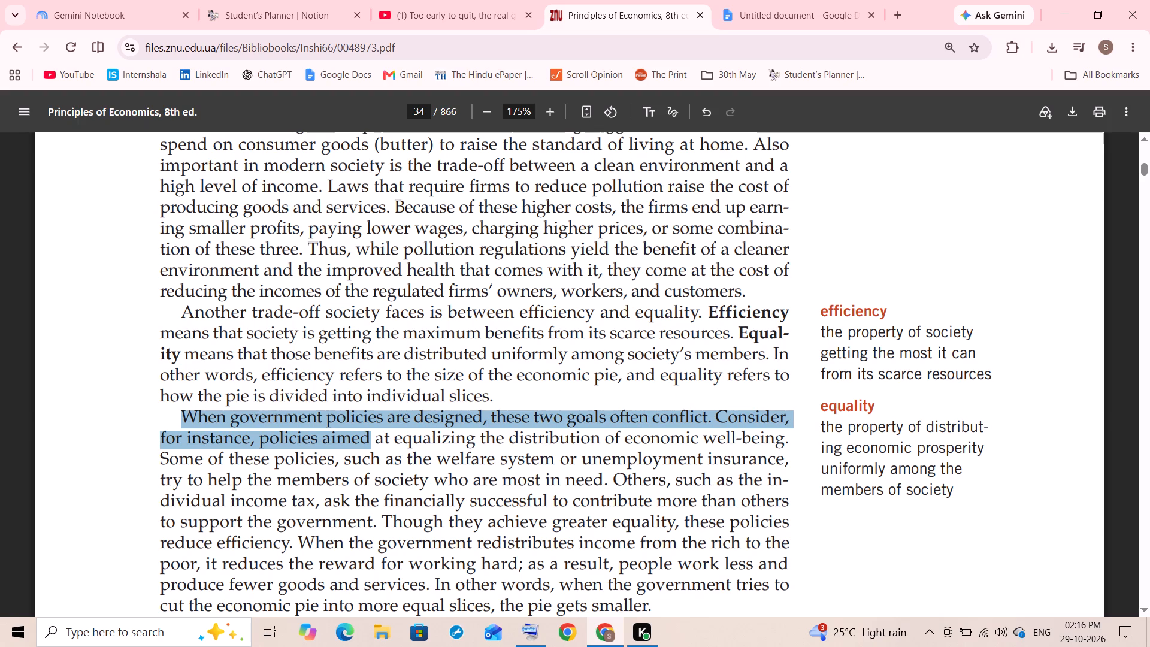
drag(369, 437, 483, 434)
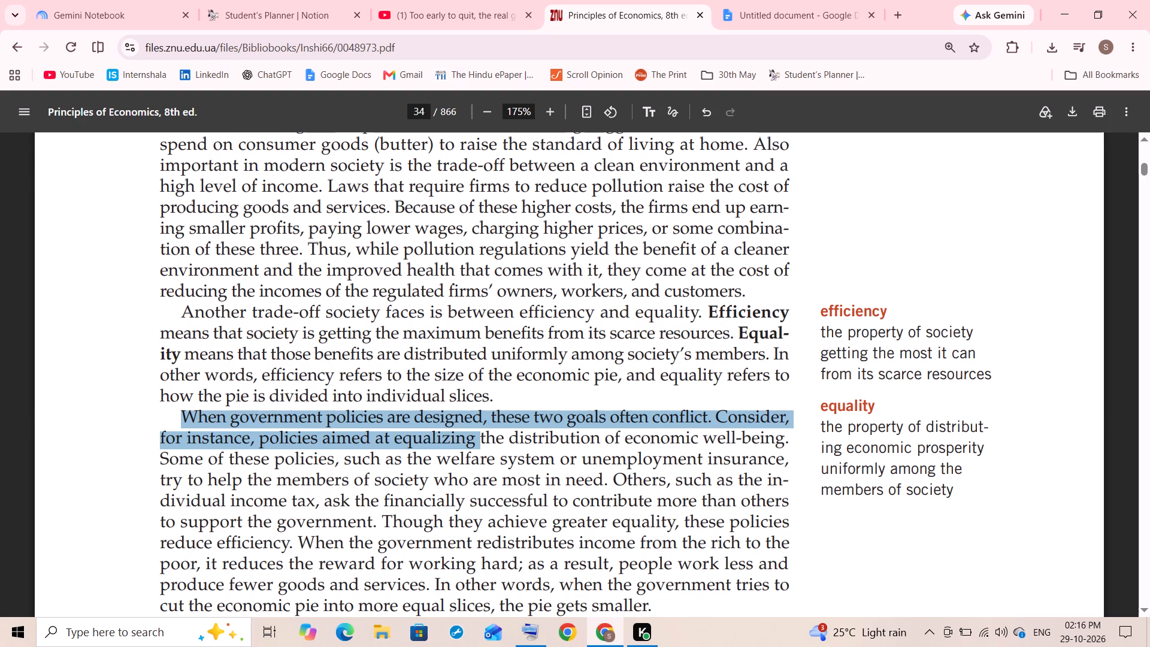
drag(483, 434, 491, 448)
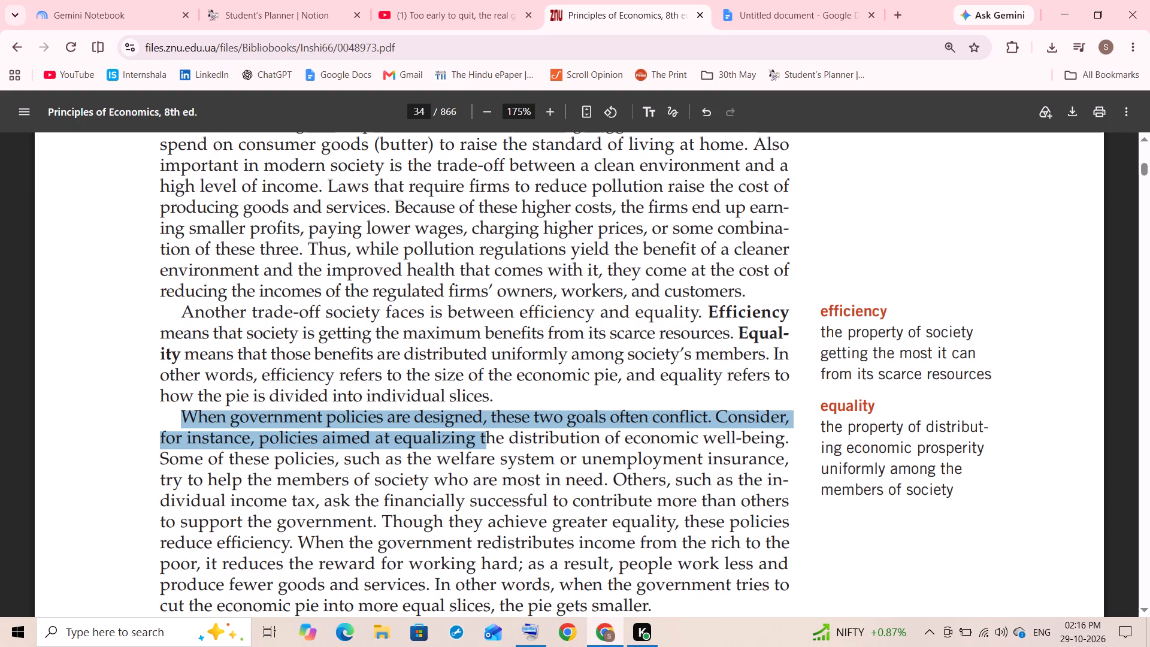
drag(491, 448, 492, 467)
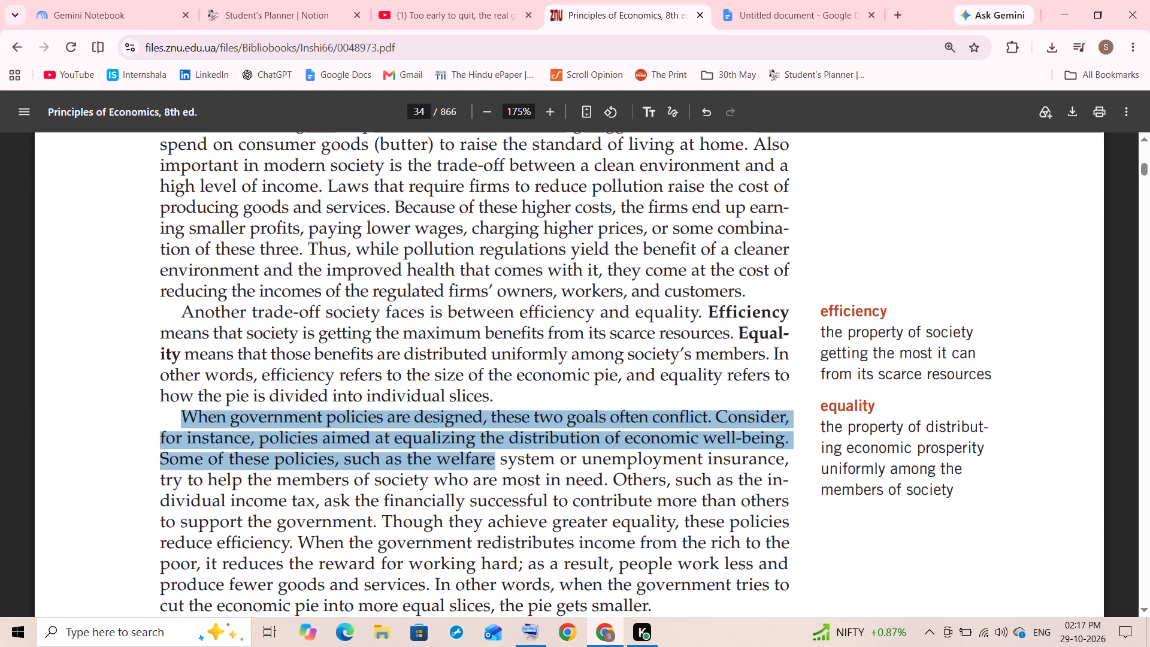
drag(492, 467, 502, 543)
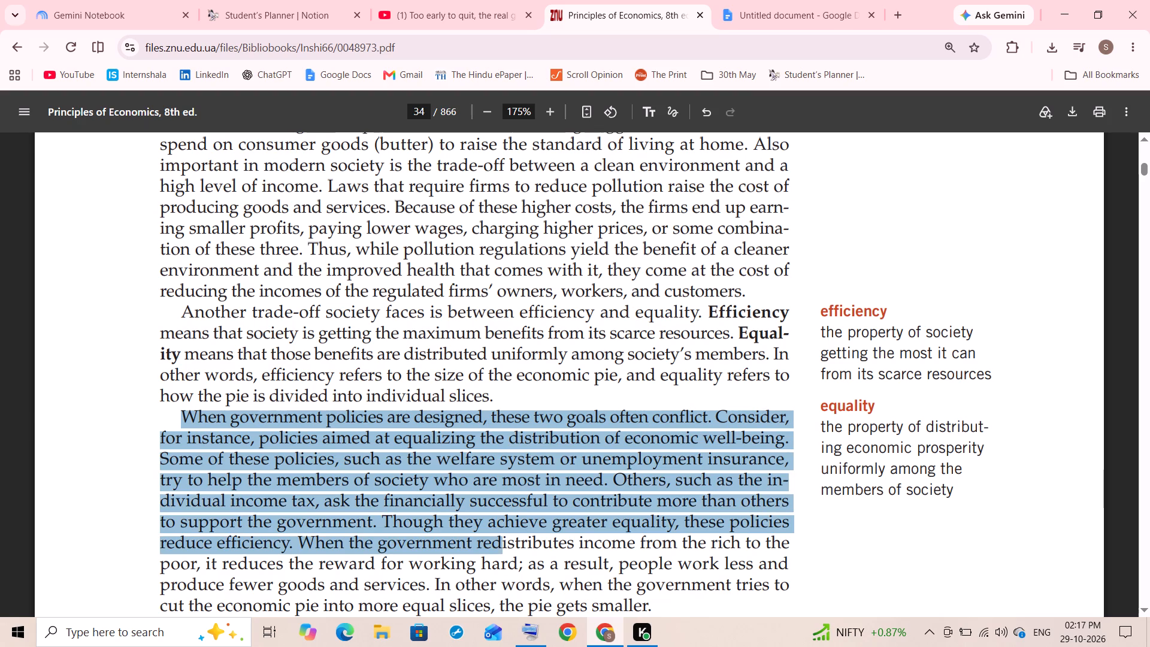
drag(502, 543, 512, 562)
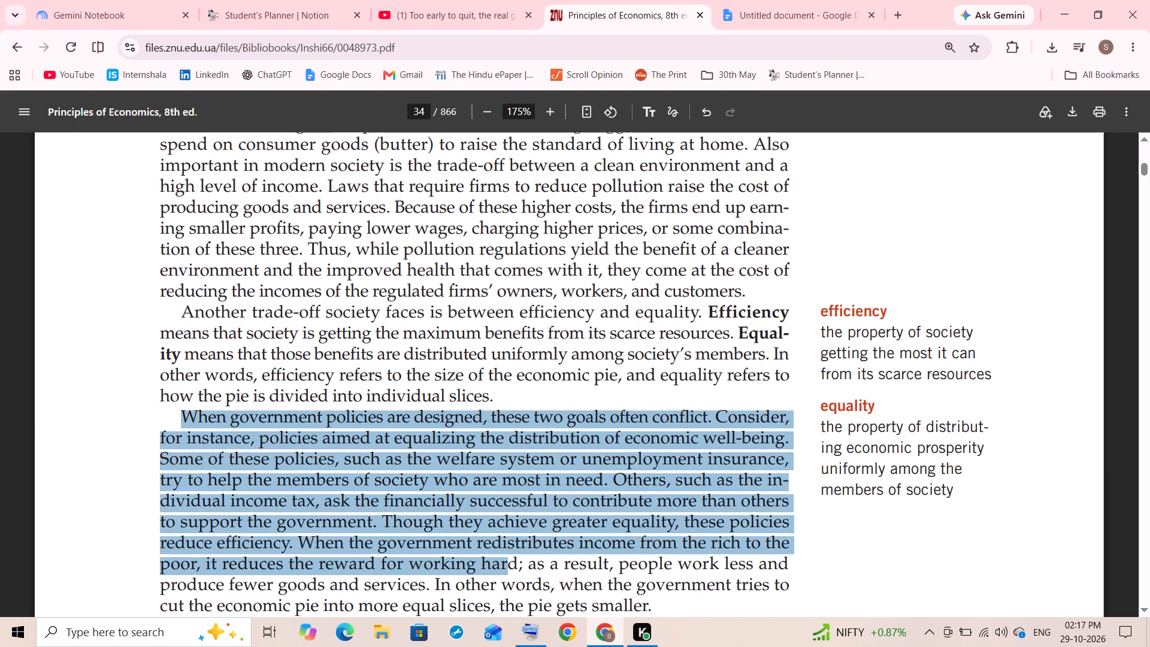
drag(512, 562, 516, 564)
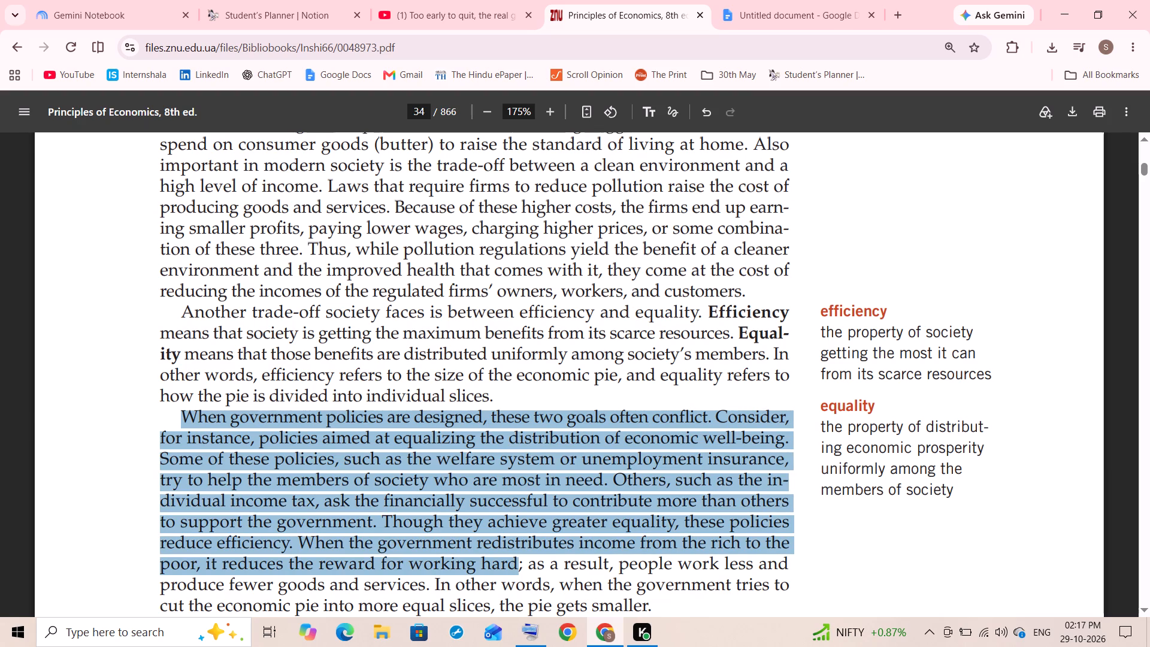
drag(516, 564, 521, 575)
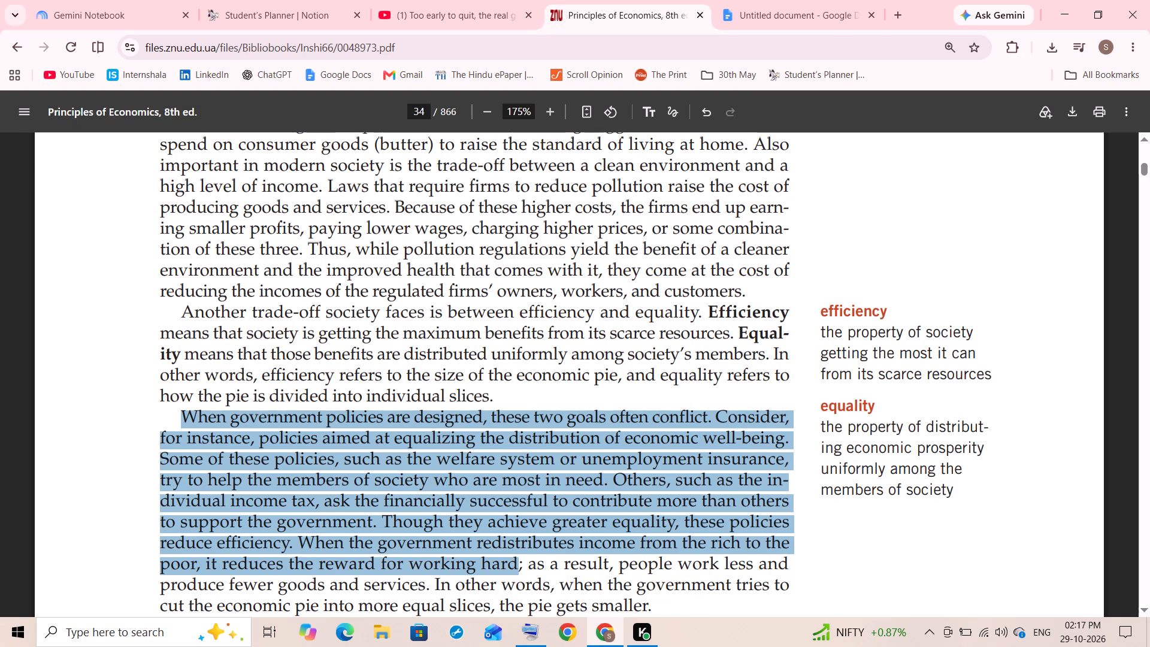
drag(521, 575, 534, 646)
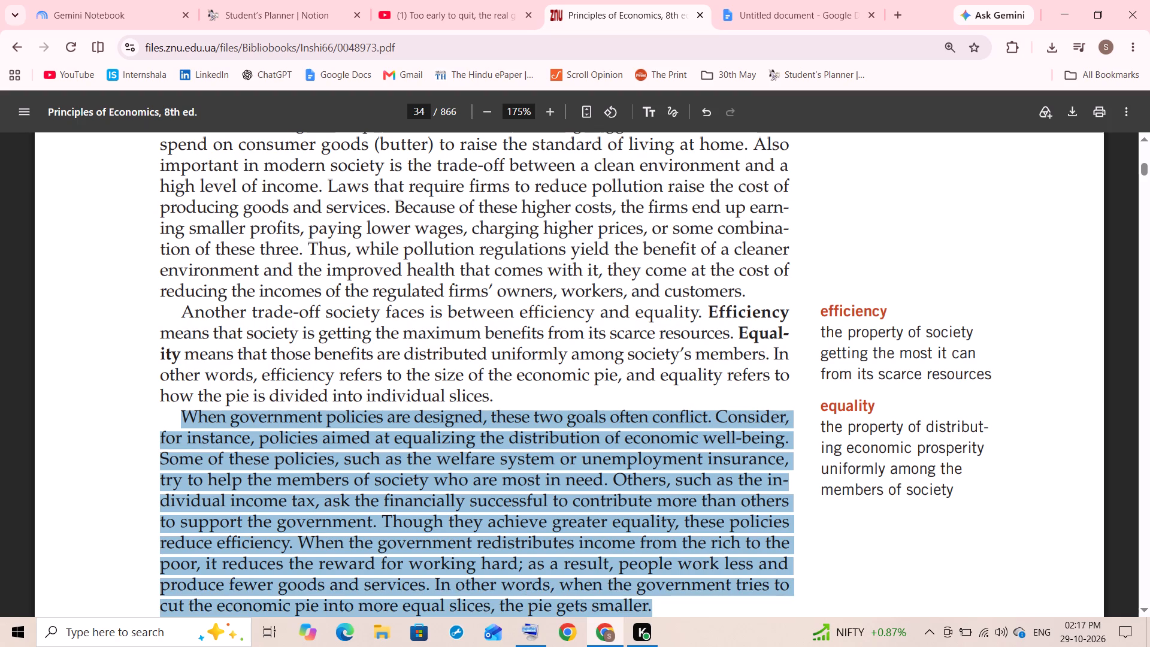
drag(534, 646, 653, 614)
right_click(496, 465)
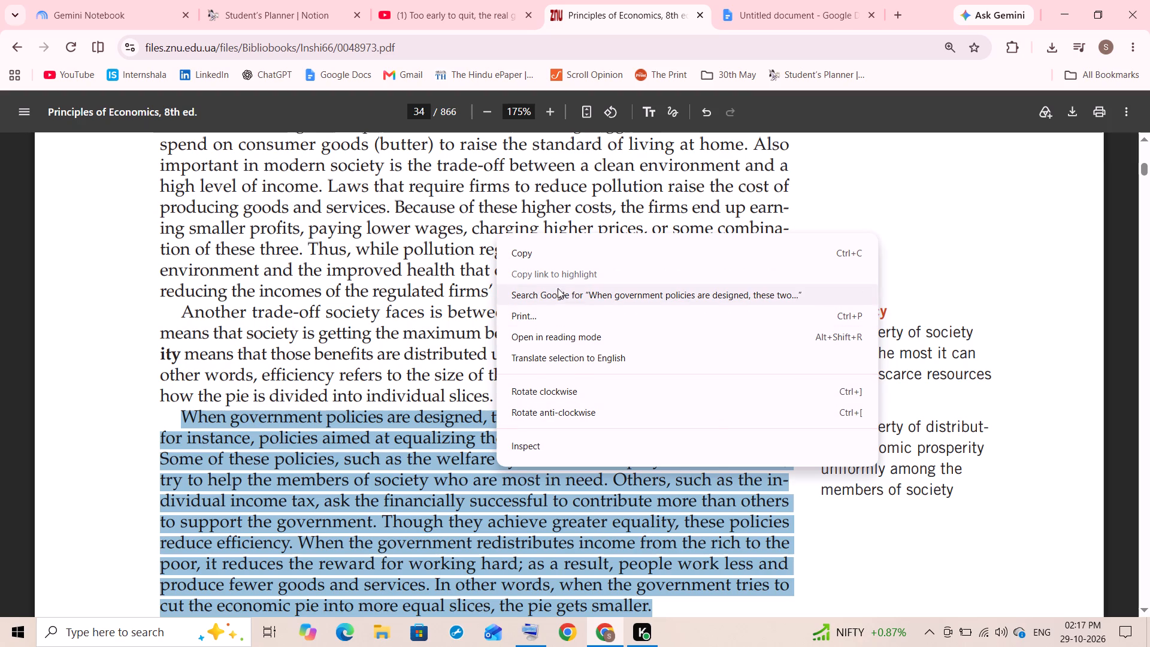
click(558, 247)
Paste the copied government policies paragraph into the untitled Google Docs document, below the efficiency and equality paragraph.
click(782, 0)
right_click(240, 578)
right_click(240, 578)
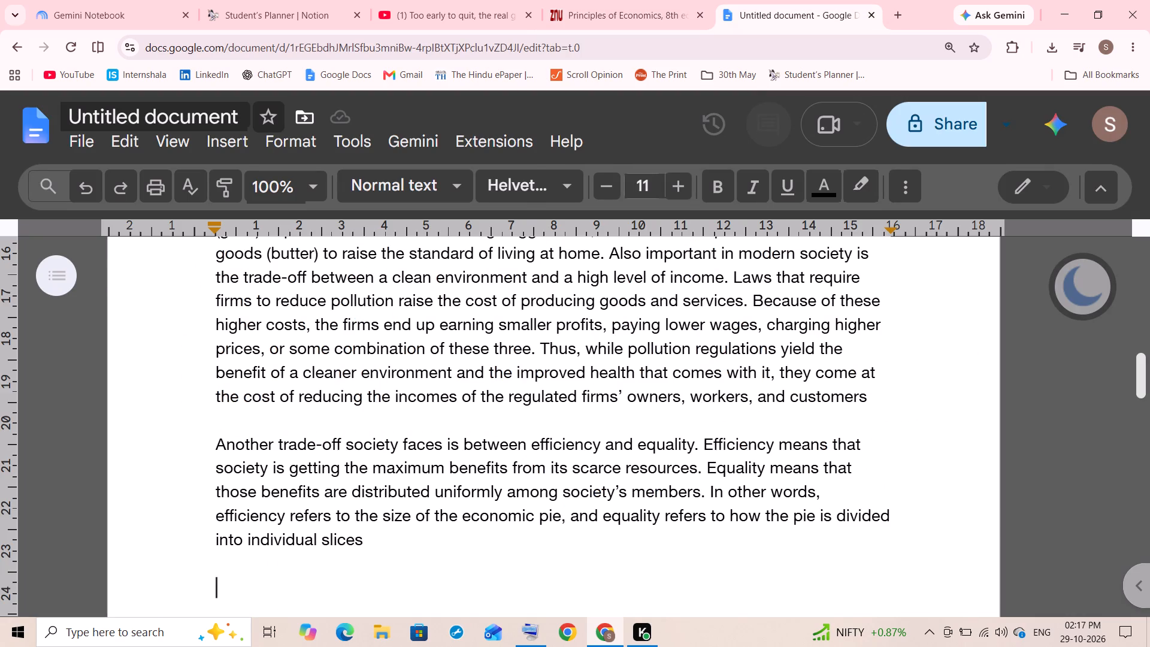
right_click(240, 578)
click(306, 241)
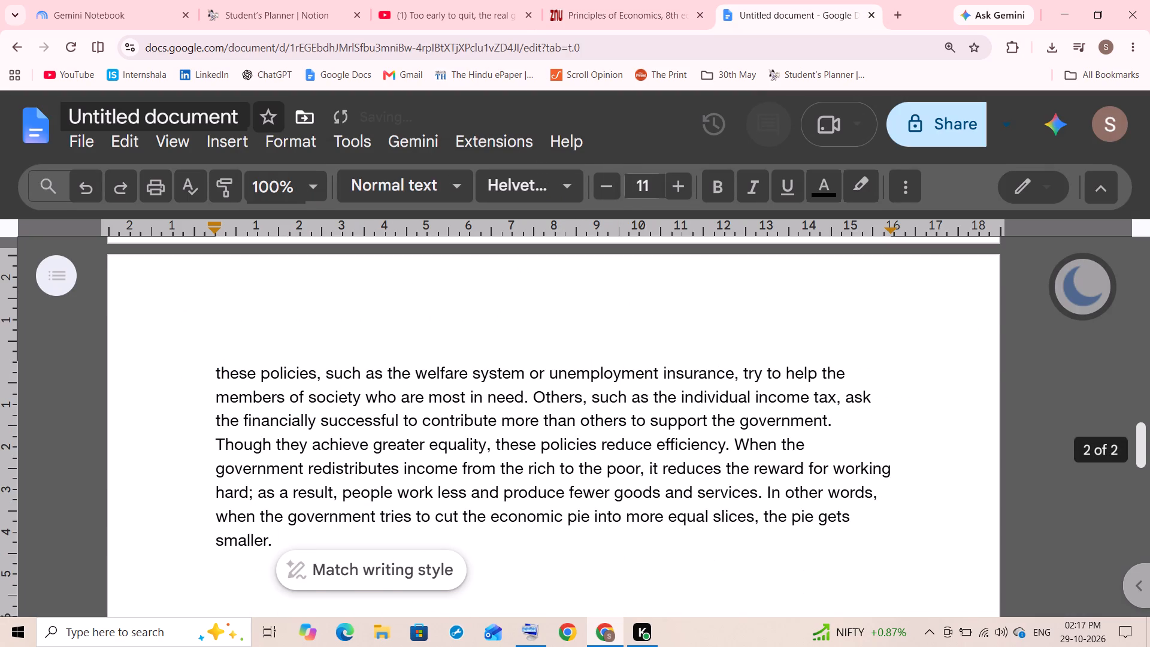
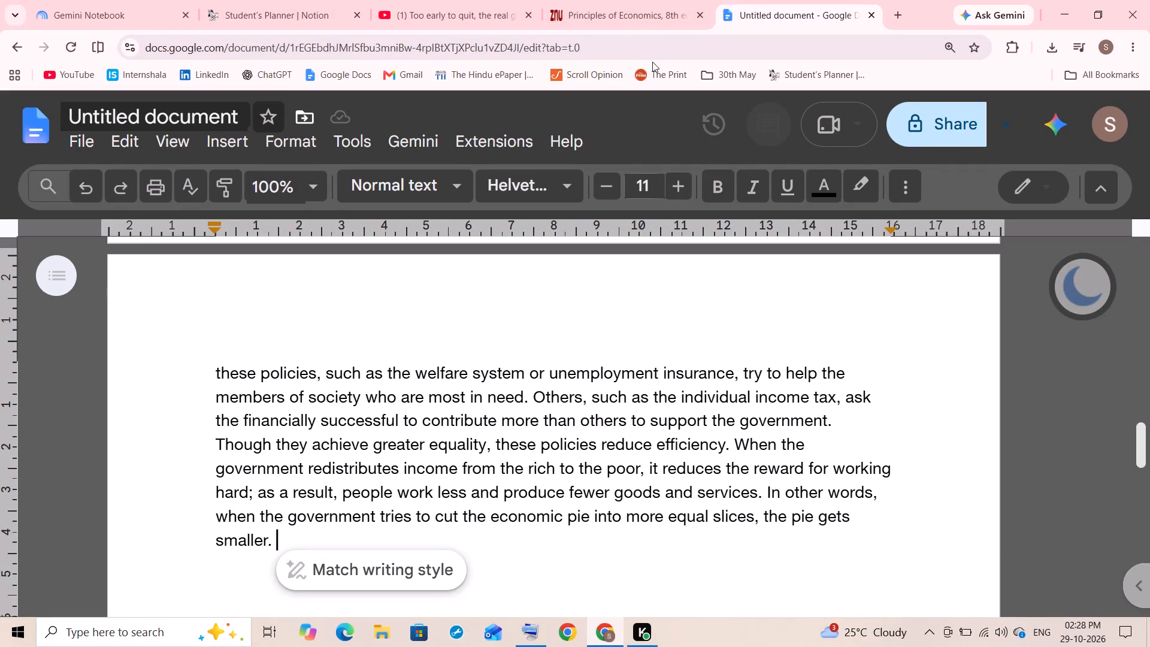
Start a new paragraph, leaving a blank line, after the text ending "the pie gets smaller." in the untitled Google Docs document.
key(Return)
key(Return)
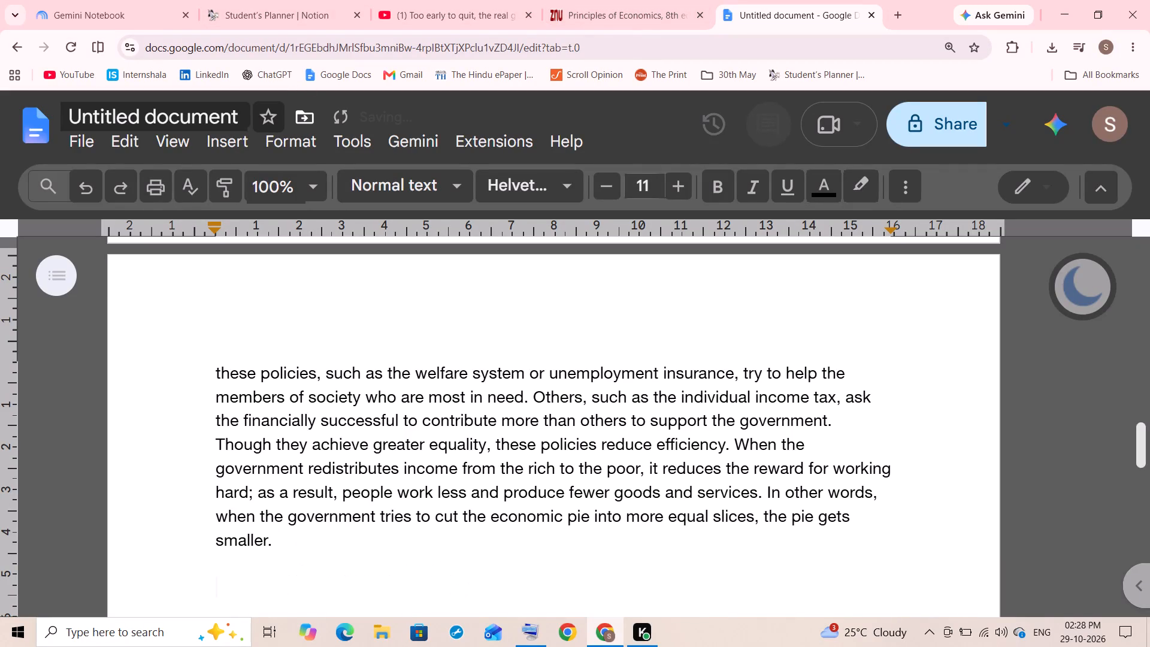
Switch to the Principles of Economics PDF and go to the full paragraph beginning "Recognizing that people face trade-offs" on page 34.
click(672, 0)
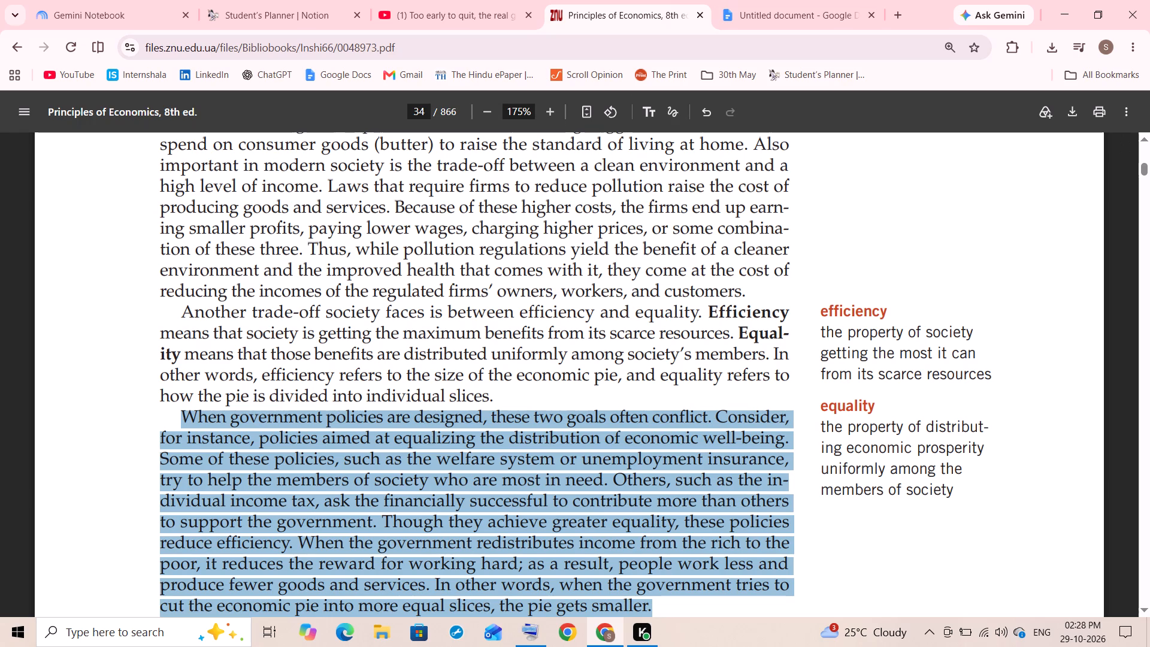
click(718, 19)
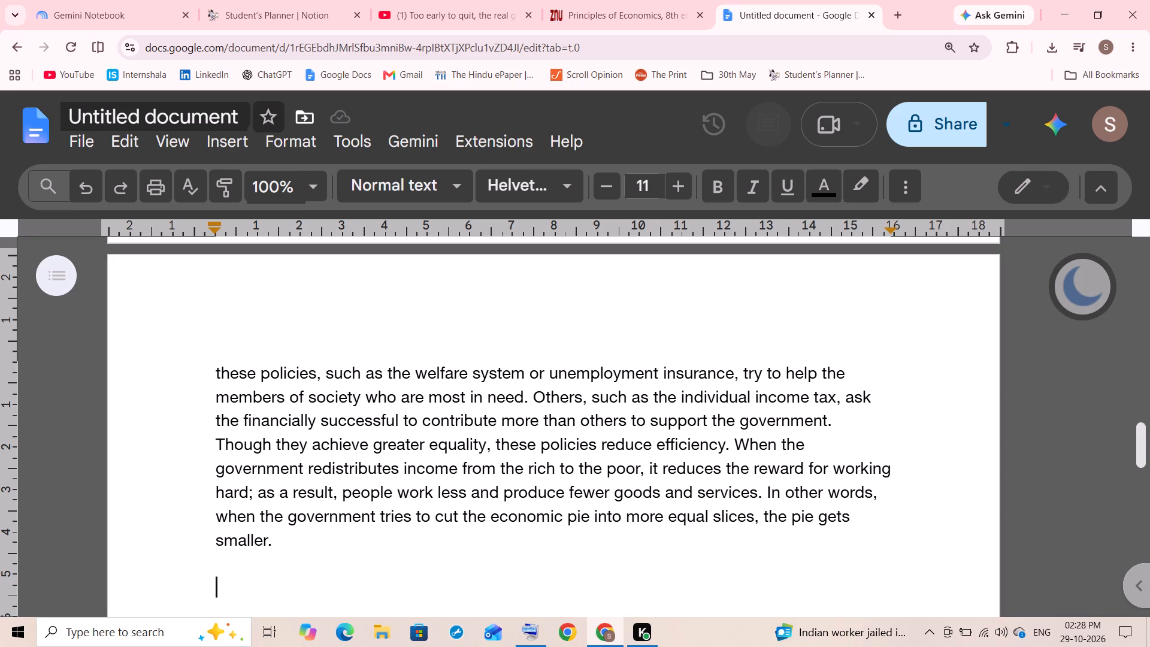
click(635, 0)
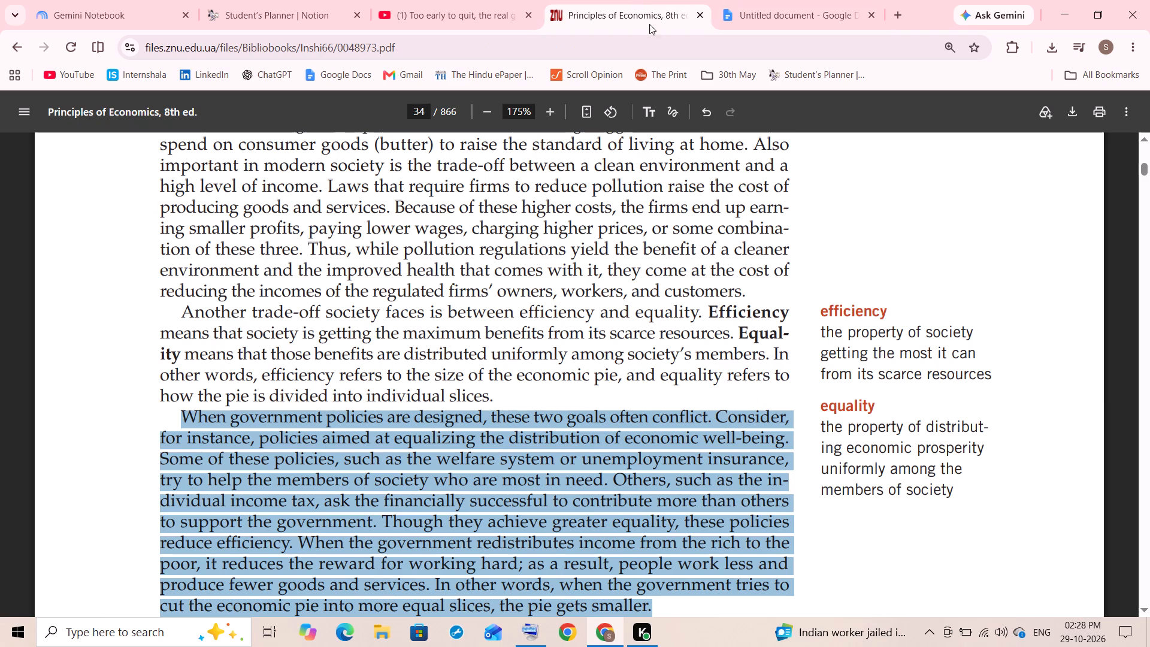
triple_click(1143, 611)
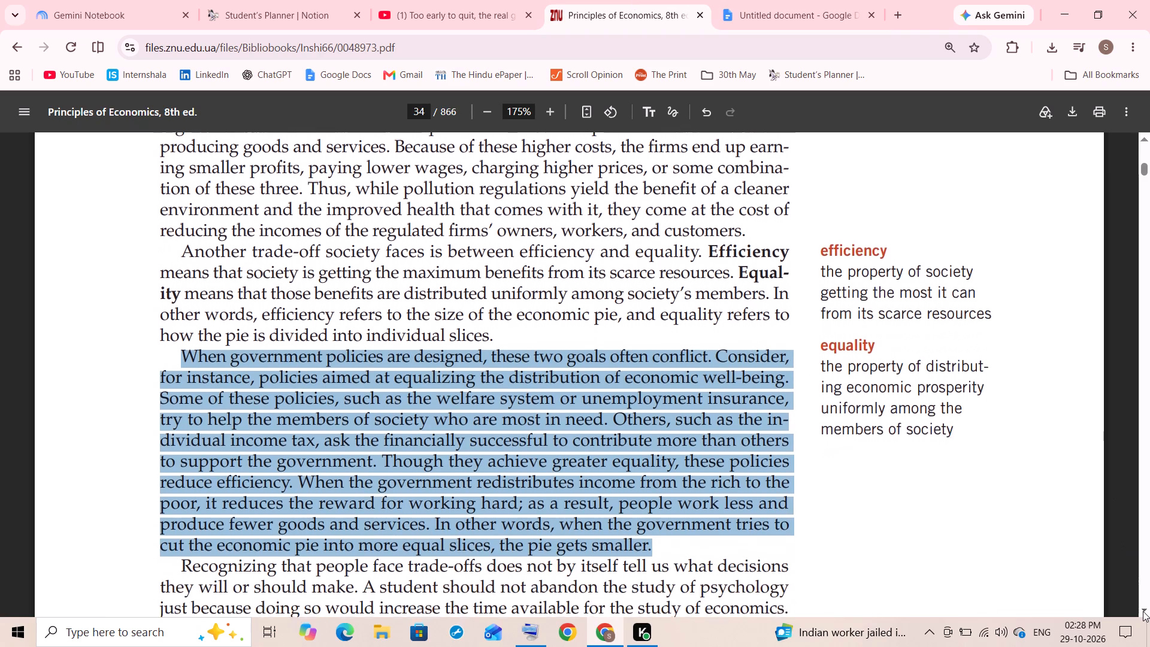
click(1143, 611)
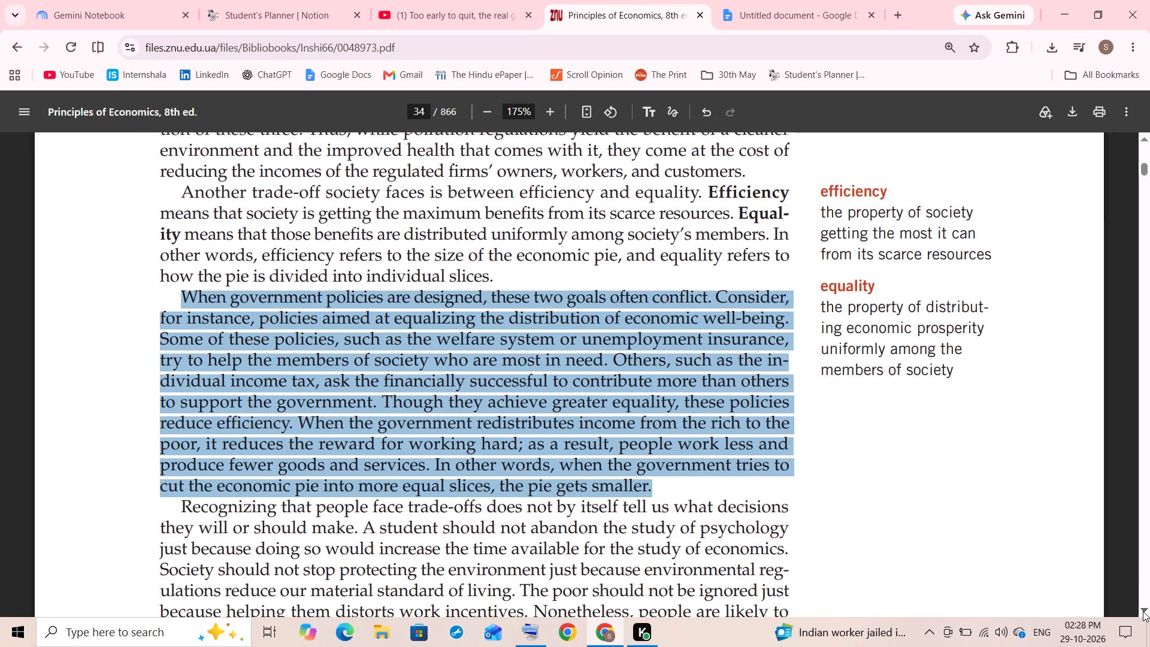
click(1062, 646)
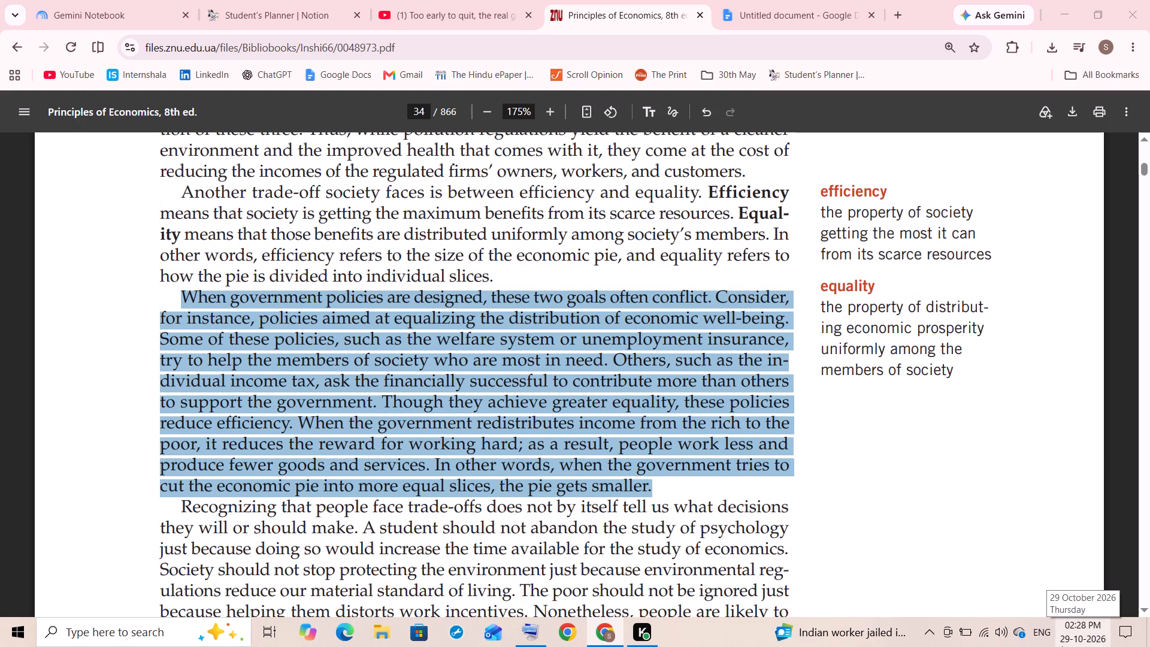
click(1146, 609)
triple_click(1146, 609)
click(1146, 609)
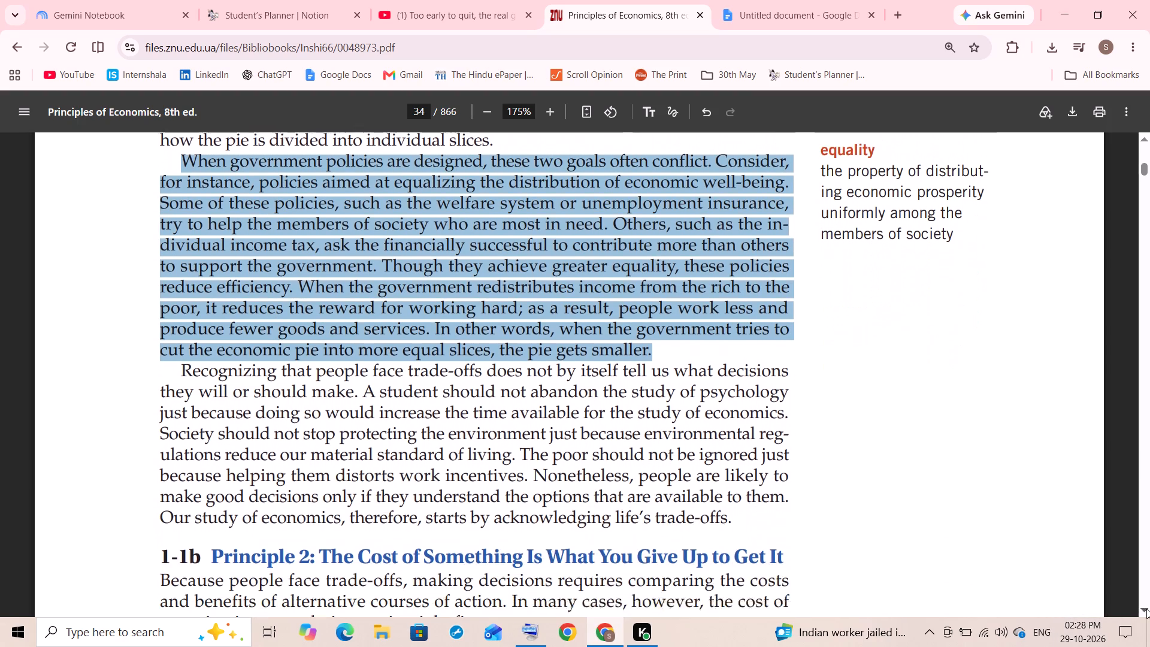
click(1146, 609)
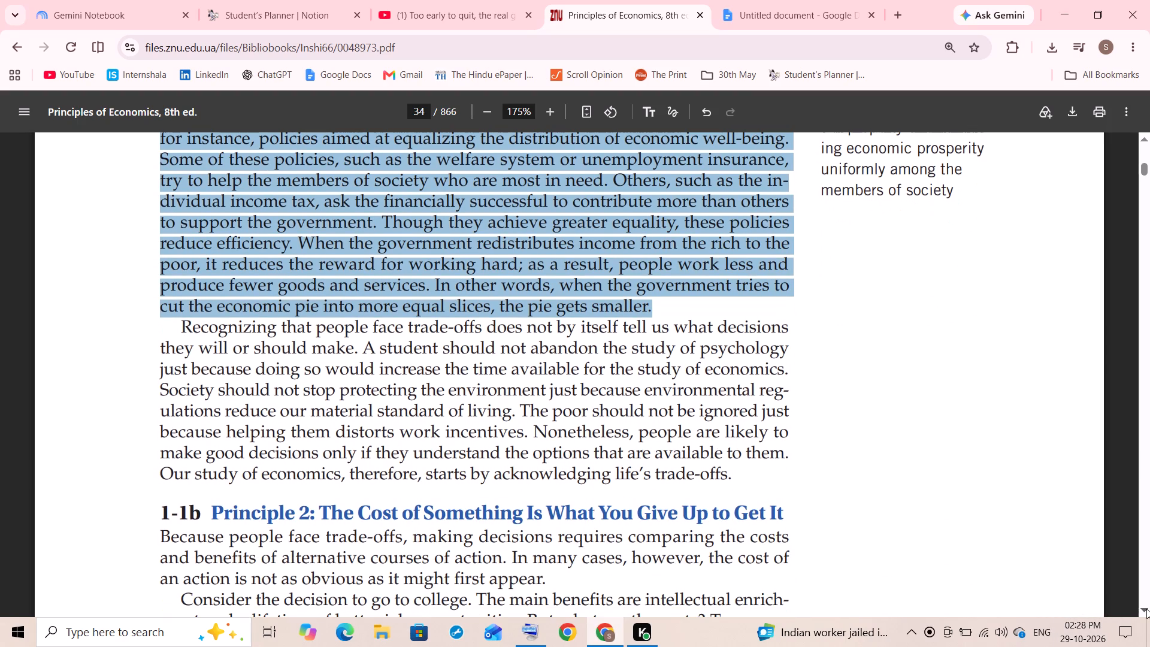
click(1146, 609)
click(1146, 609)
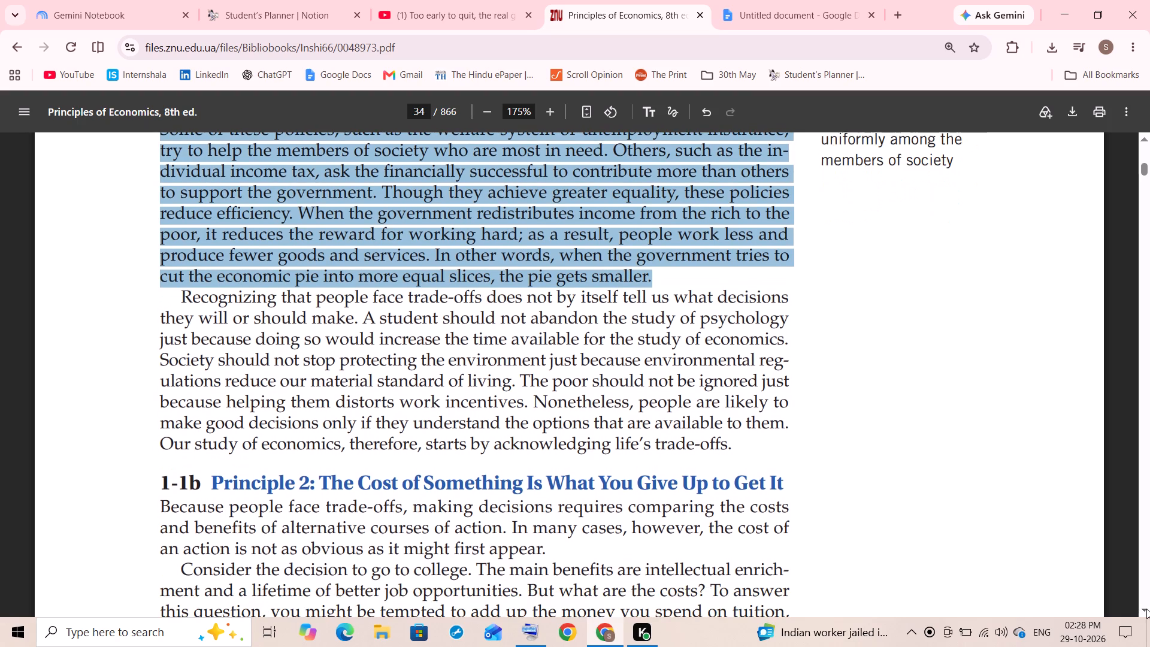
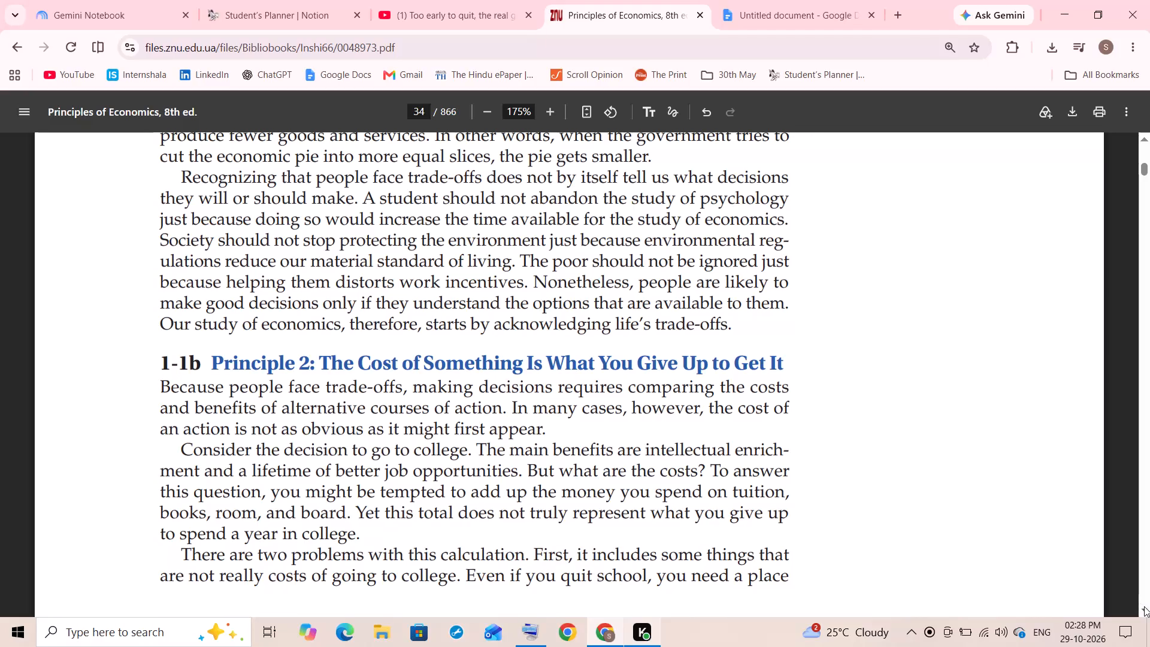
Copy the heading "Principle 2: The Cost of Something Is What You Give Up to Get It" from the PDF into the document's empty last line.
click(1144, 606)
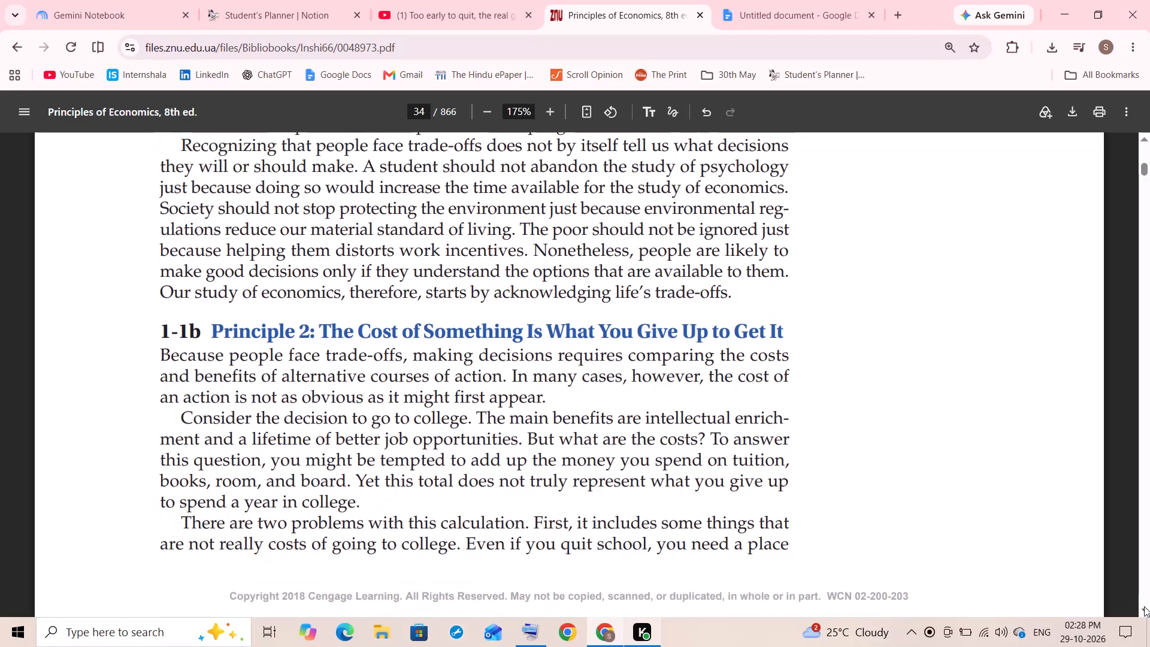
click(1144, 606)
click(1144, 606)
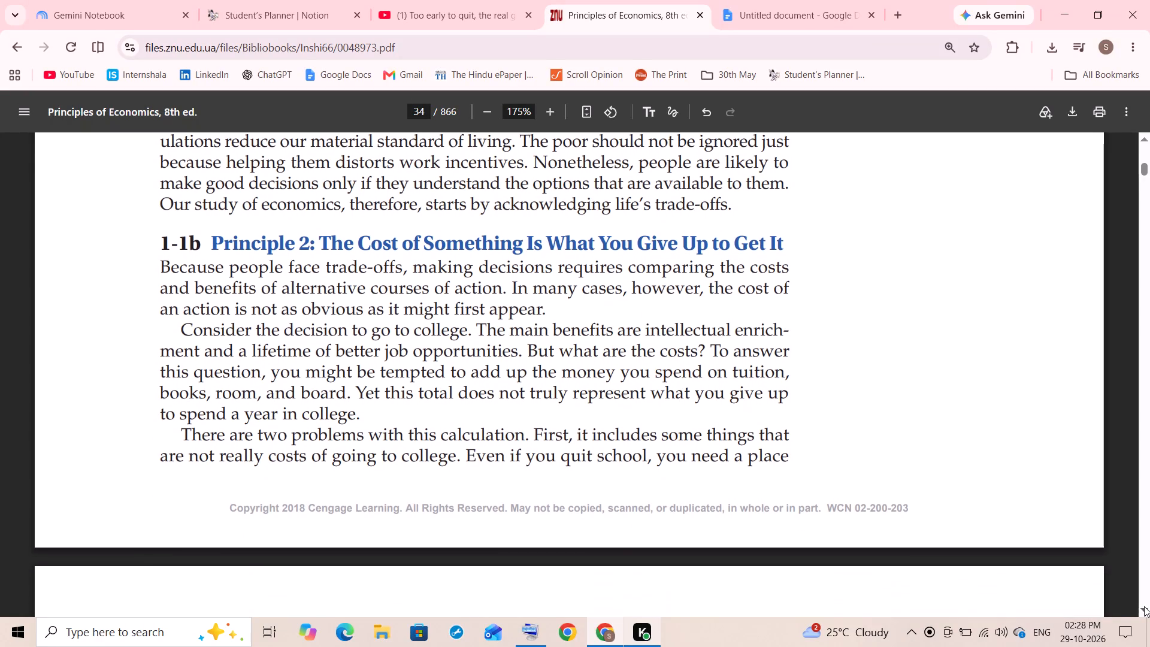
click(1144, 606)
click(1144, 606)
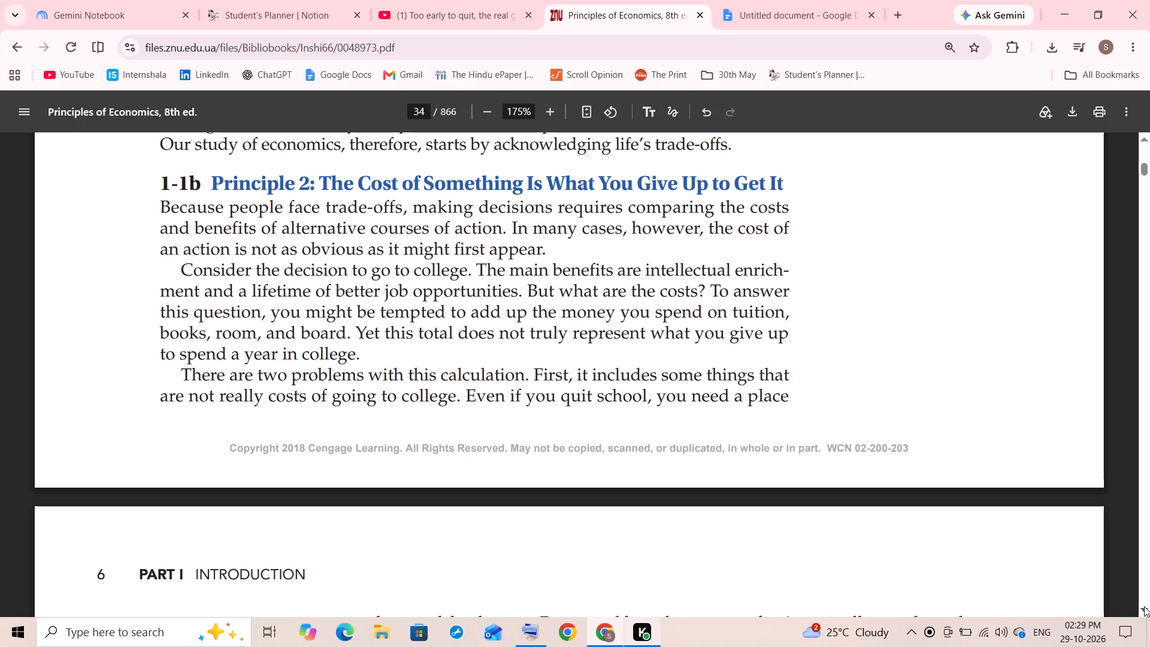
click(1144, 606)
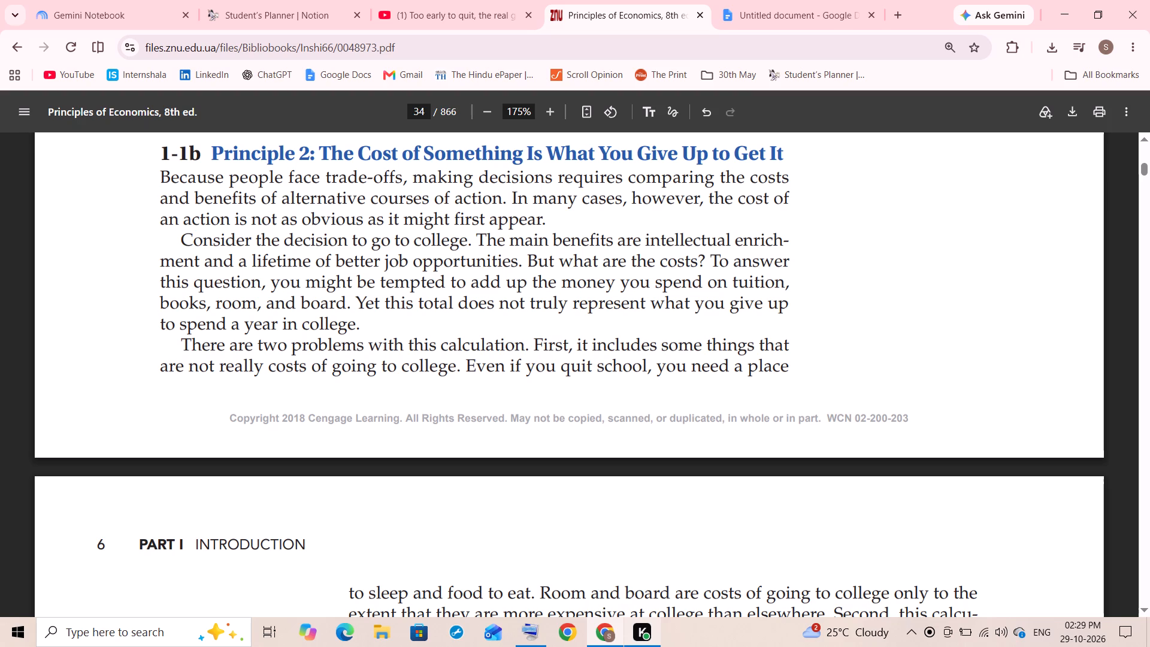
drag(213, 151, 785, 165)
right_click(716, 156)
click(725, 177)
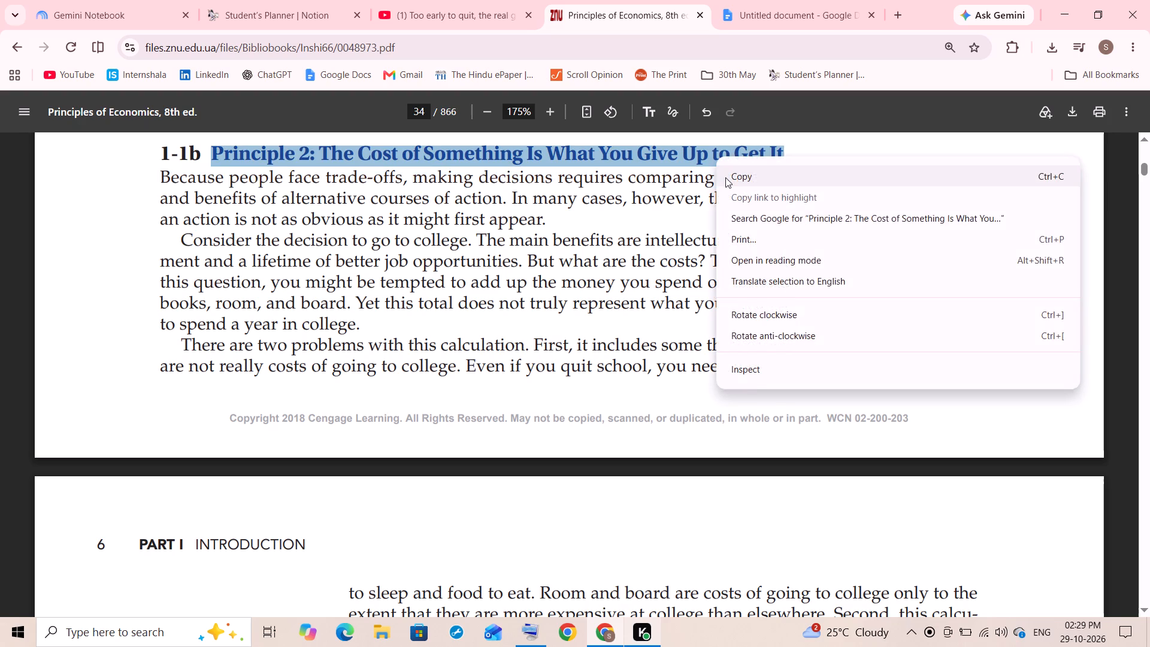
click(742, 4)
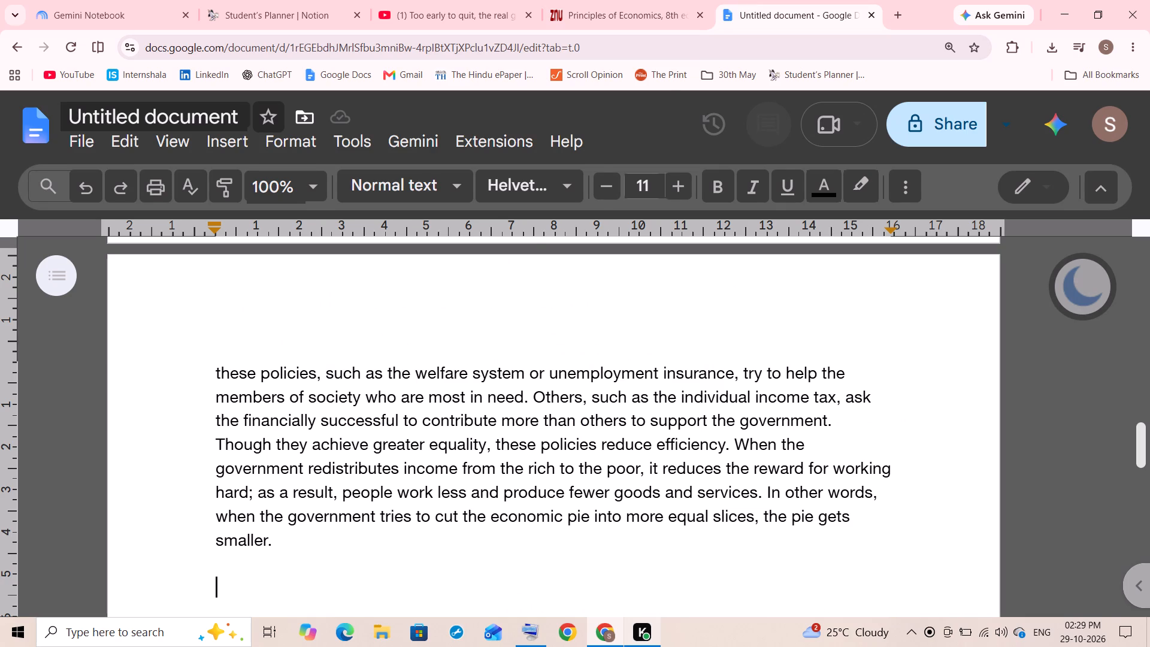
right_click(226, 586)
click(325, 255)
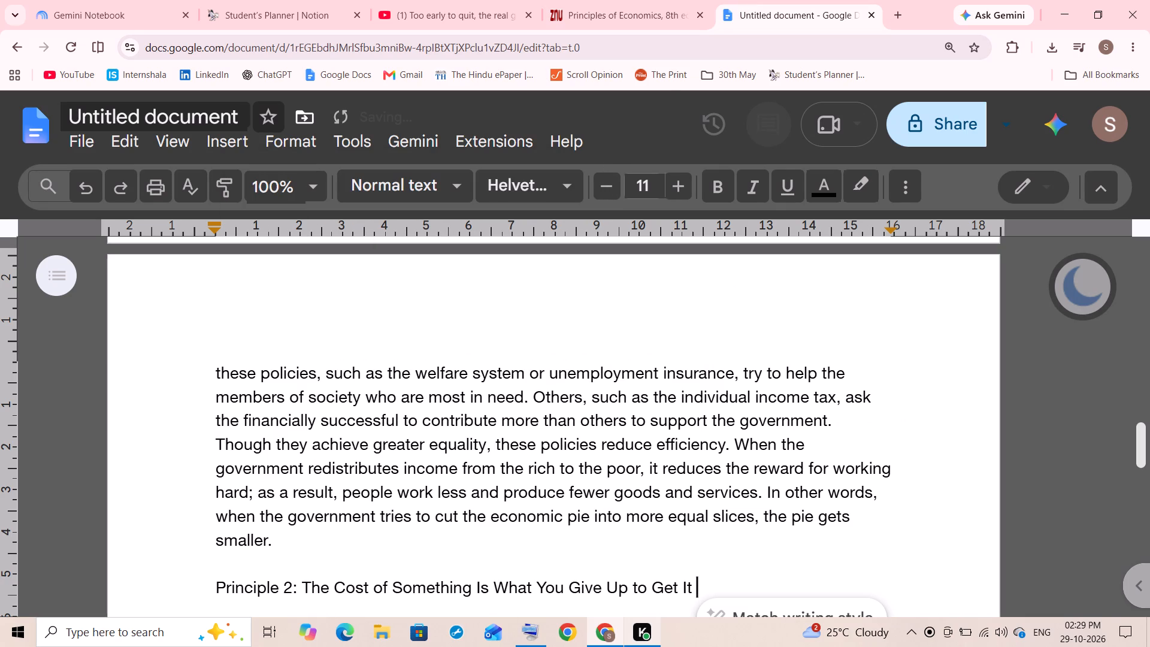
Make the pasted "Principle 2: The Cost of Something Is What You Give Up to Get It" heading bold.
drag(694, 584, 242, 570)
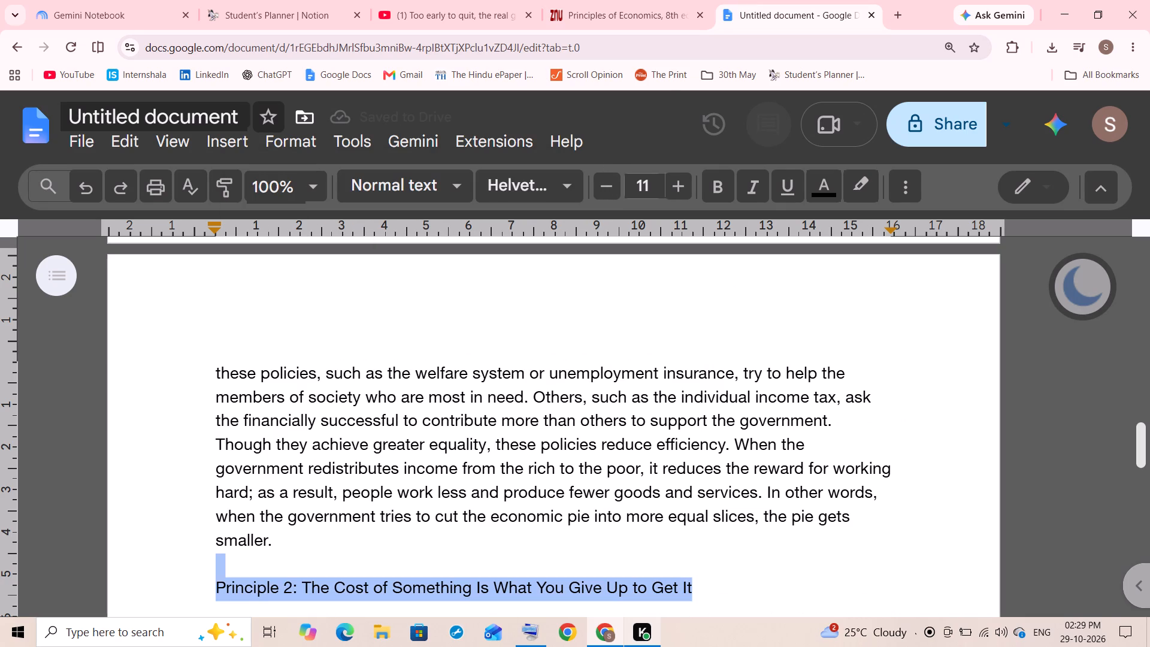
drag(242, 570, 213, 587)
click(724, 192)
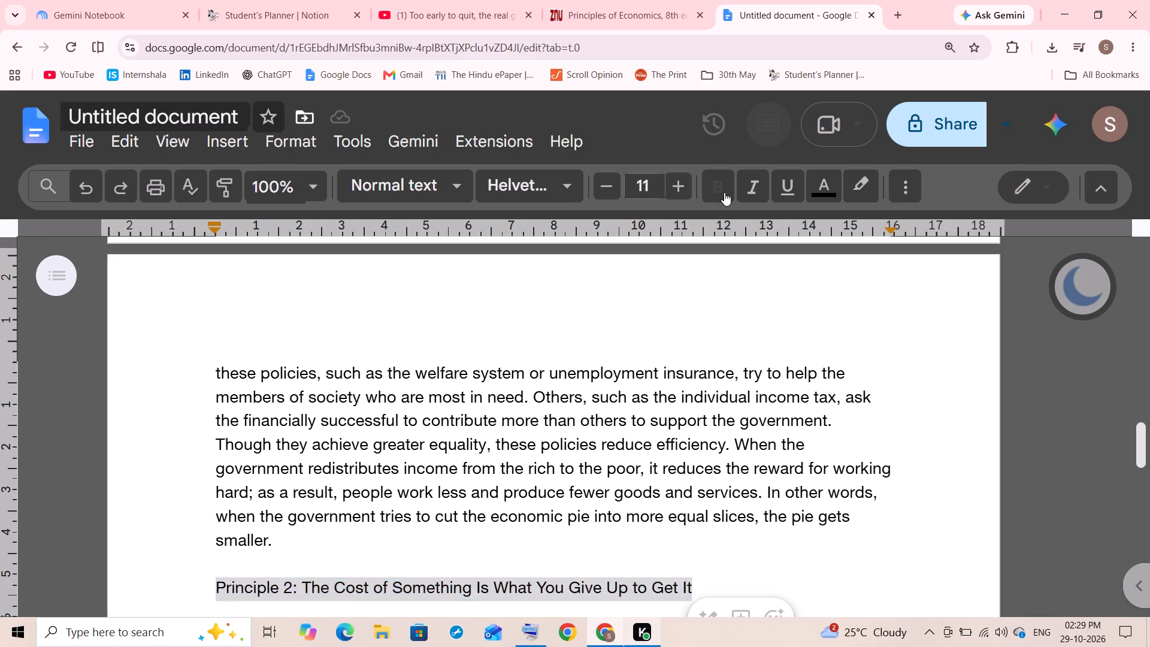
Start a new paragraph below the Principle 2 heading, leaving a blank line between them.
click(792, 583)
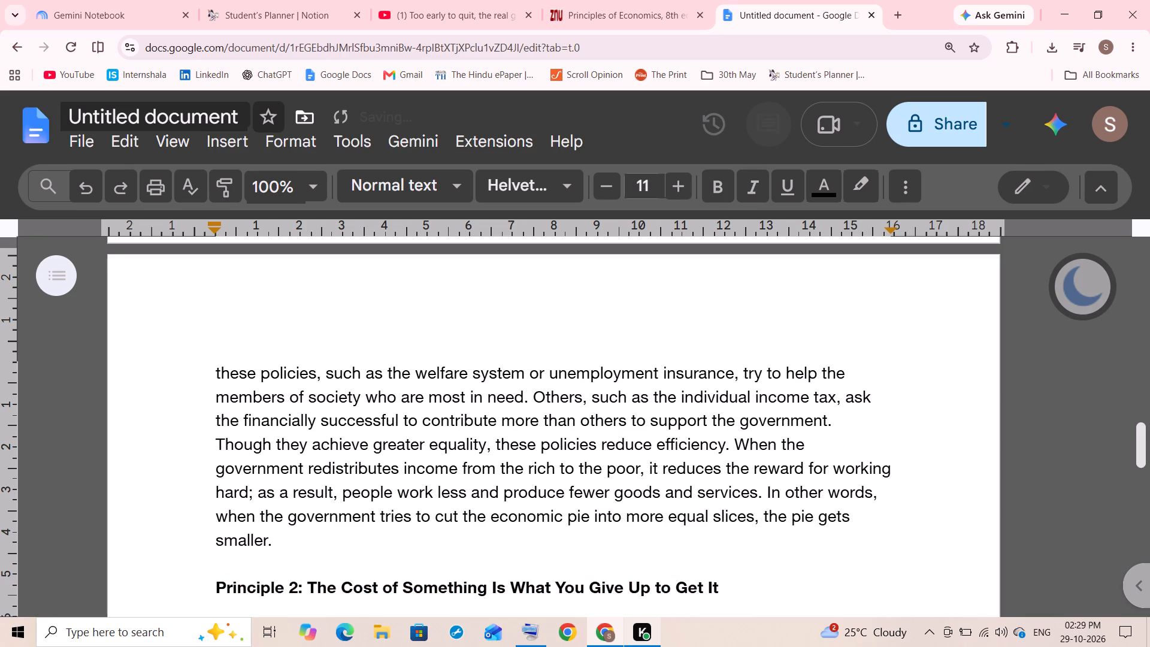
key(Return)
key(Return)
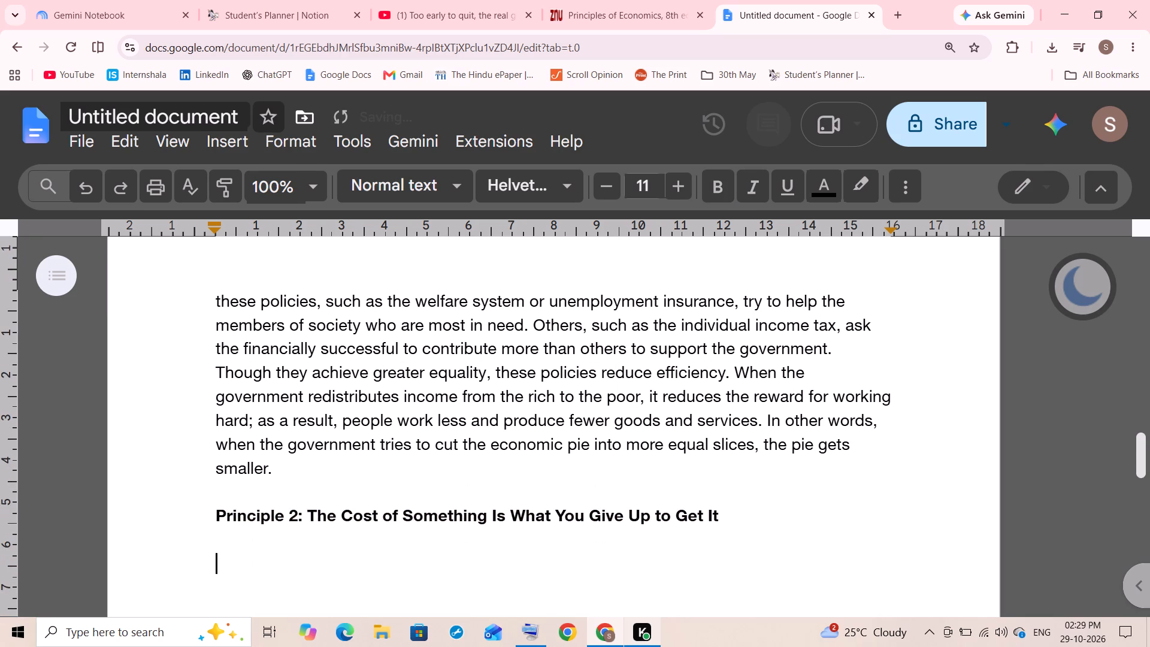
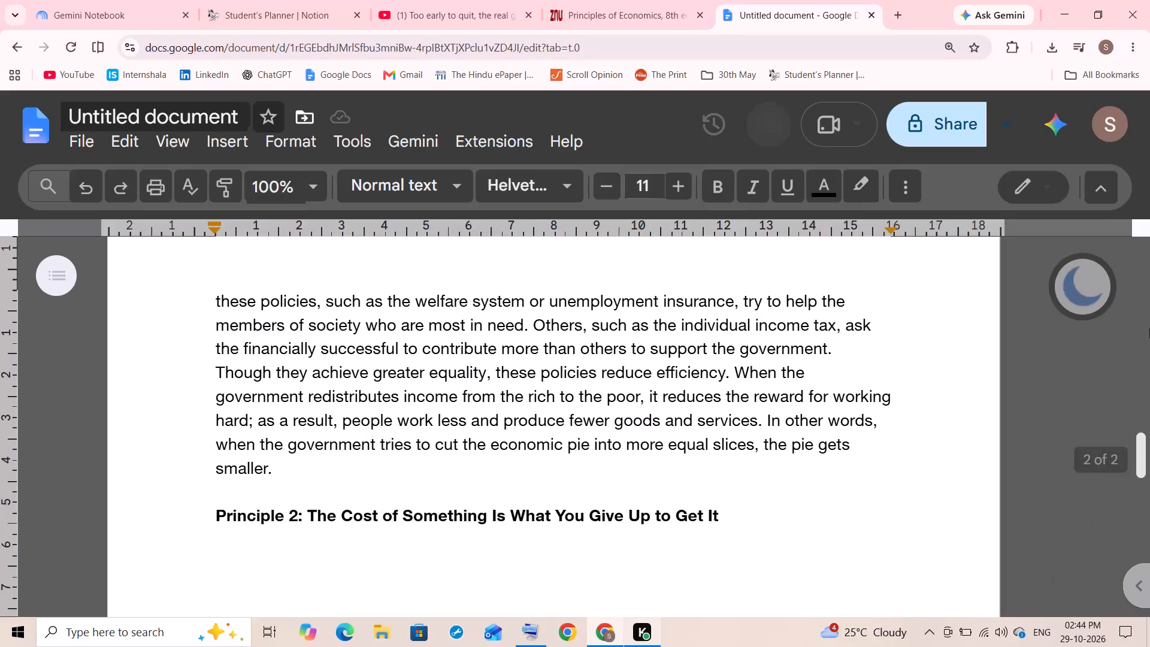
Copy the PDF text from "Consider the decision to go to college" through "you need a place" below the Principle 2 heading, ending with a new line.
click(630, 0)
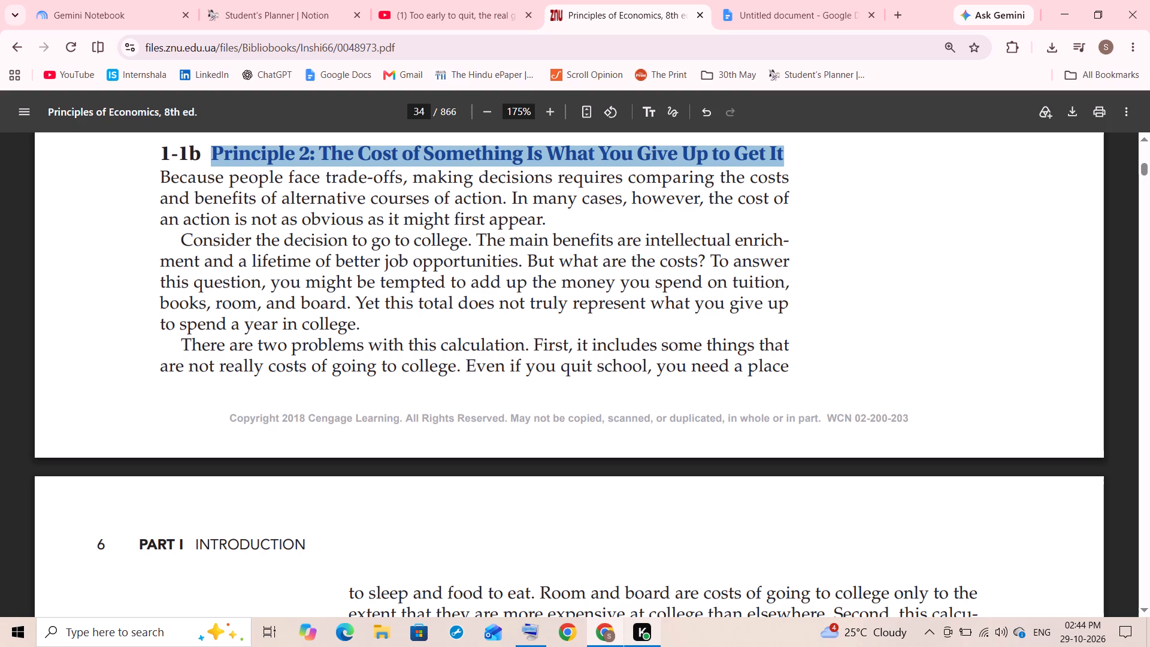
drag(182, 243, 319, 309)
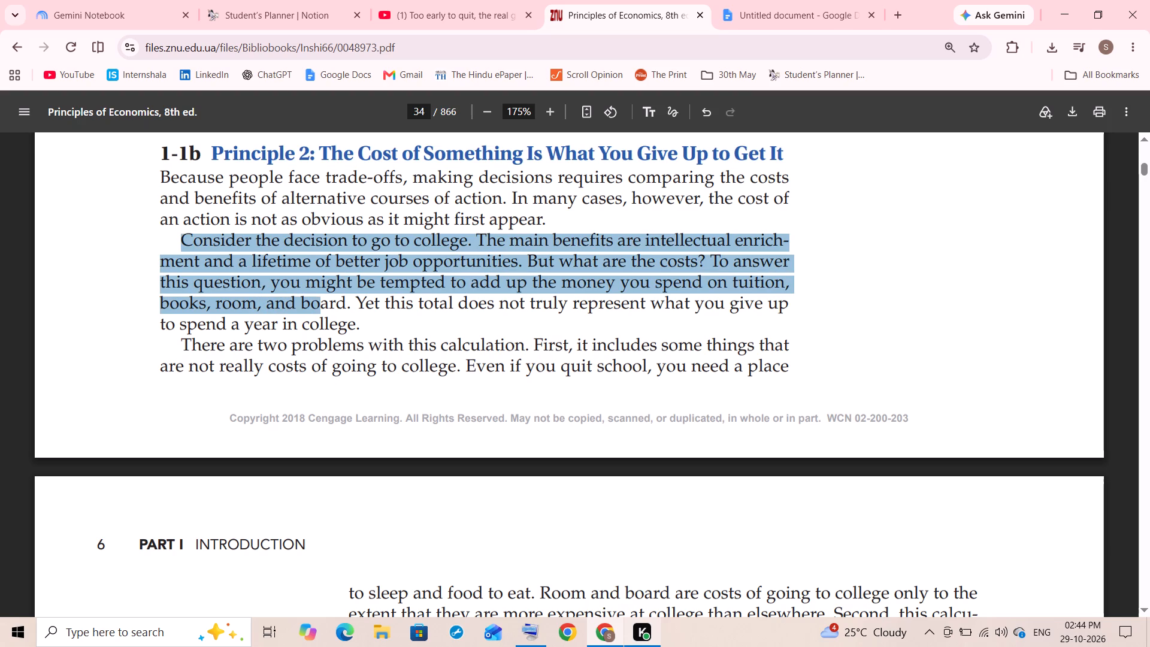
drag(319, 309, 427, 337)
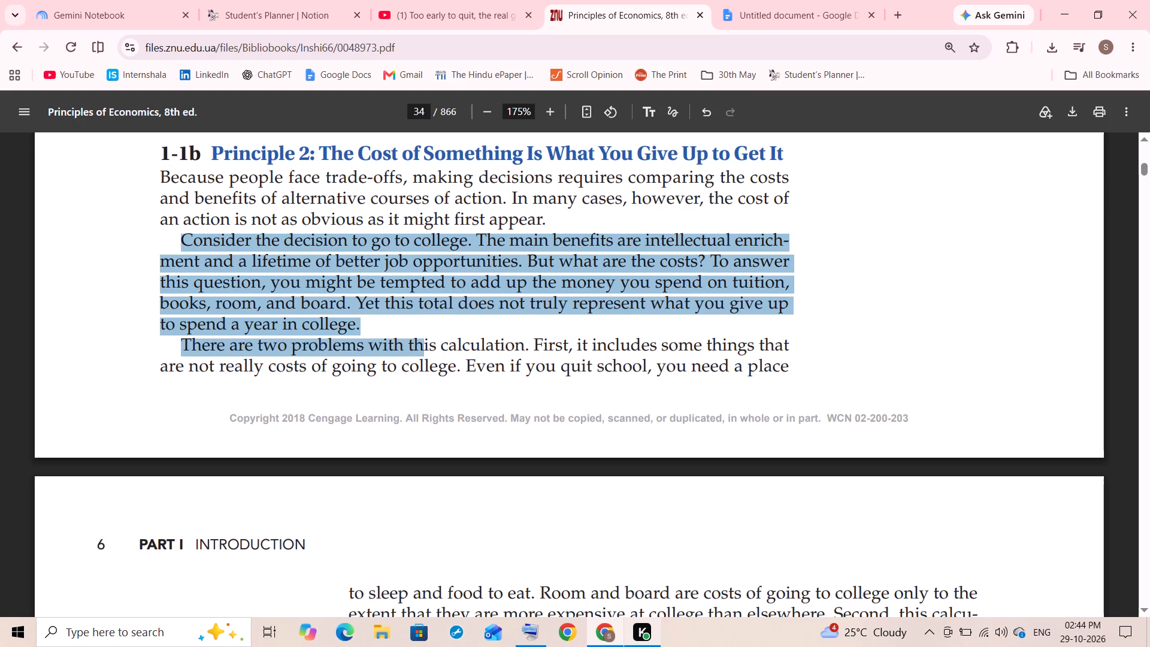
drag(427, 337, 848, 374)
right_click(596, 338)
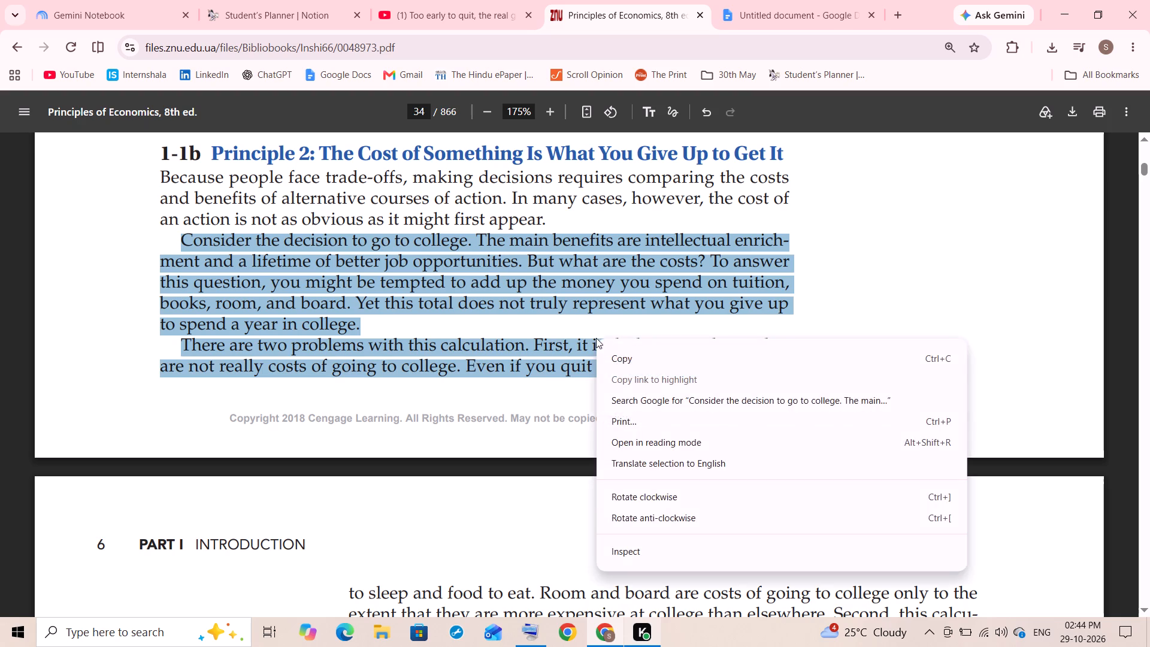
click(621, 352)
click(758, 0)
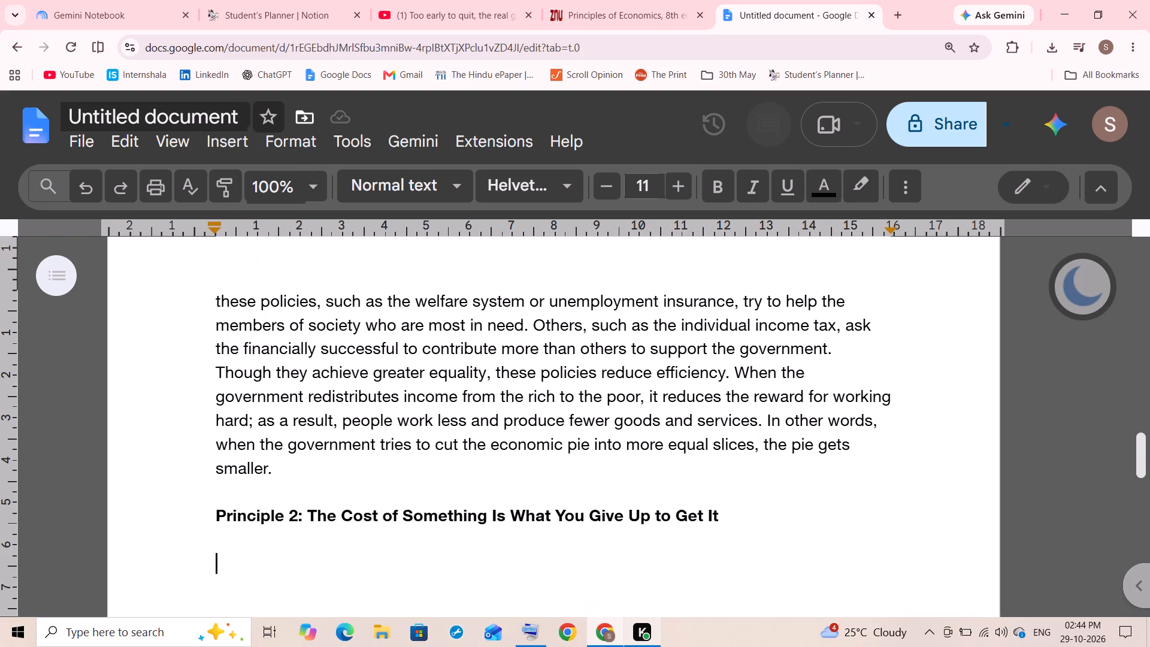
key(ctrl+v)
key(Return)
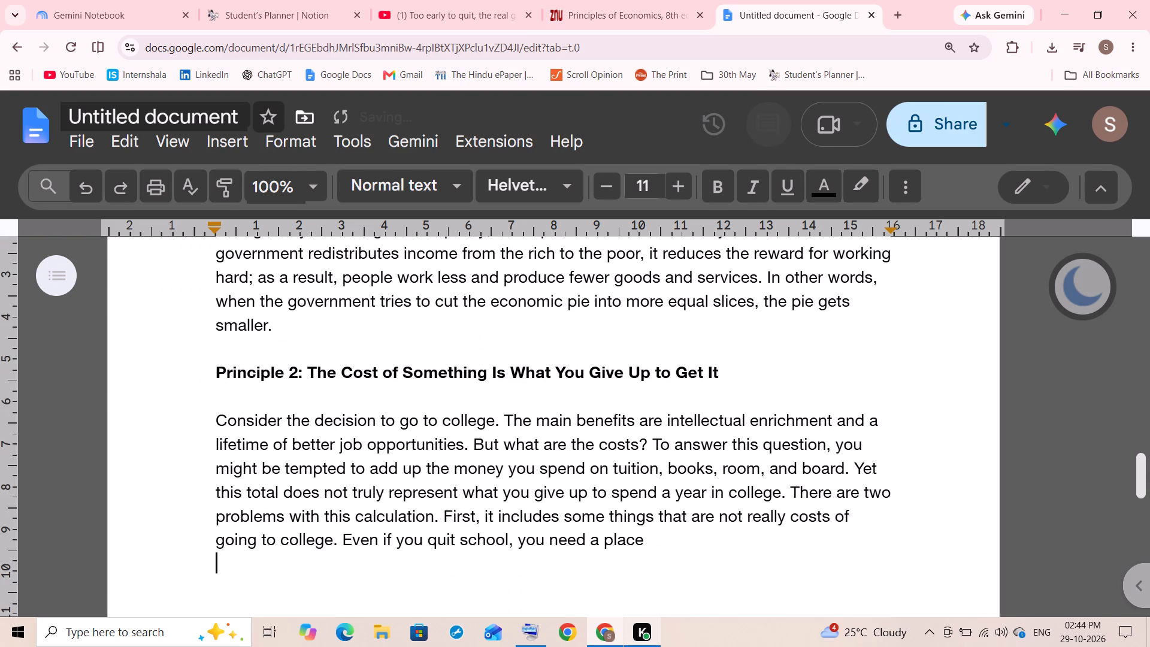
Copy the PDF passage from "to sleep and food to eat" through "largest cost of their education." onto the document's last line and add a line break.
click(622, 0)
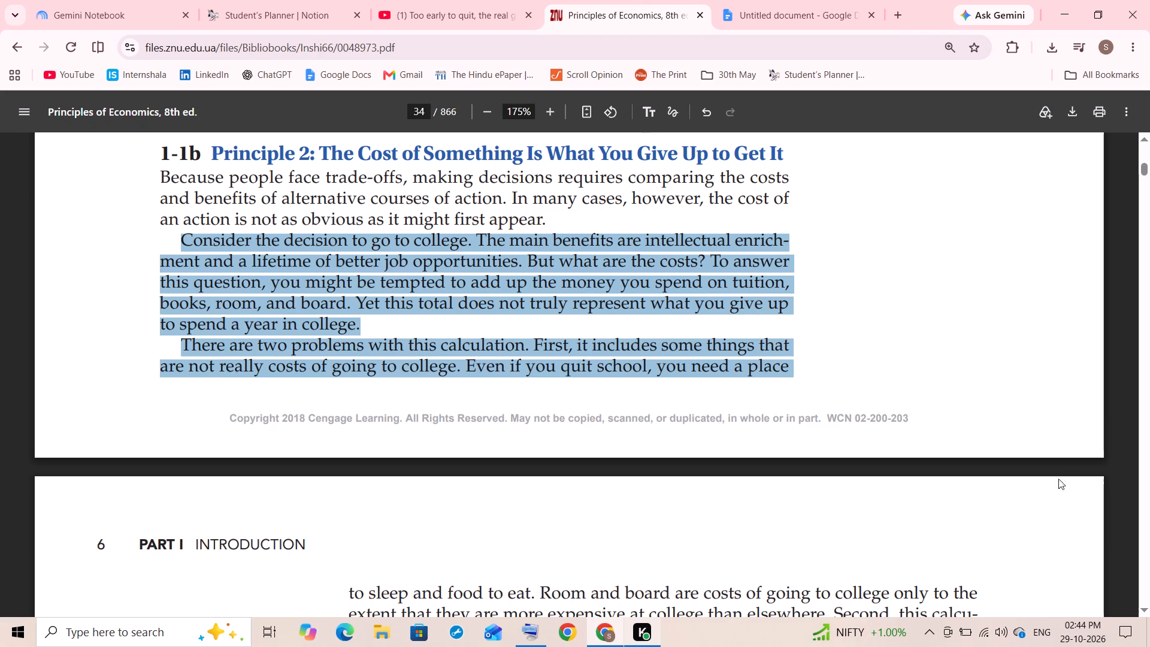
click(1145, 612)
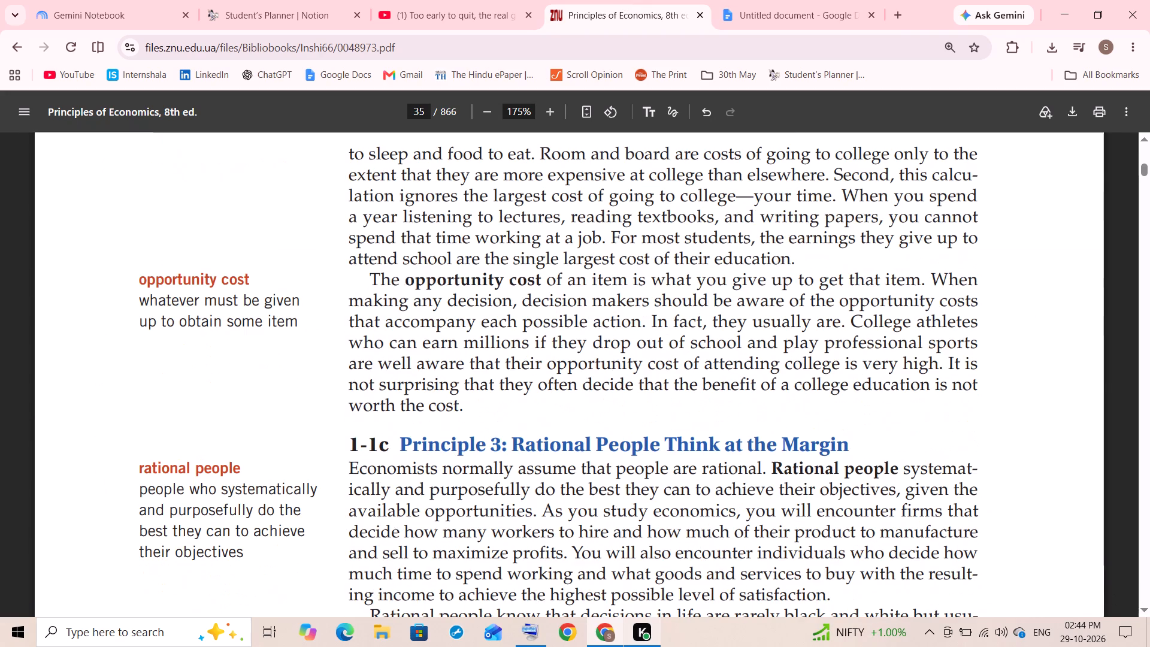
click(734, 370)
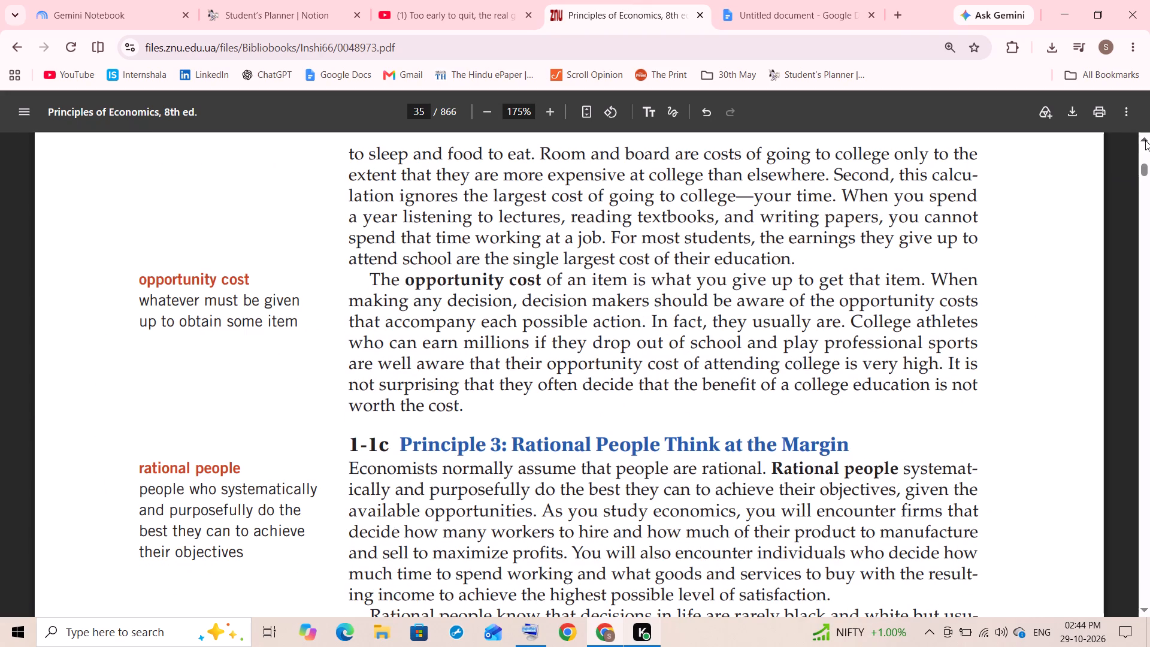
click(1145, 140)
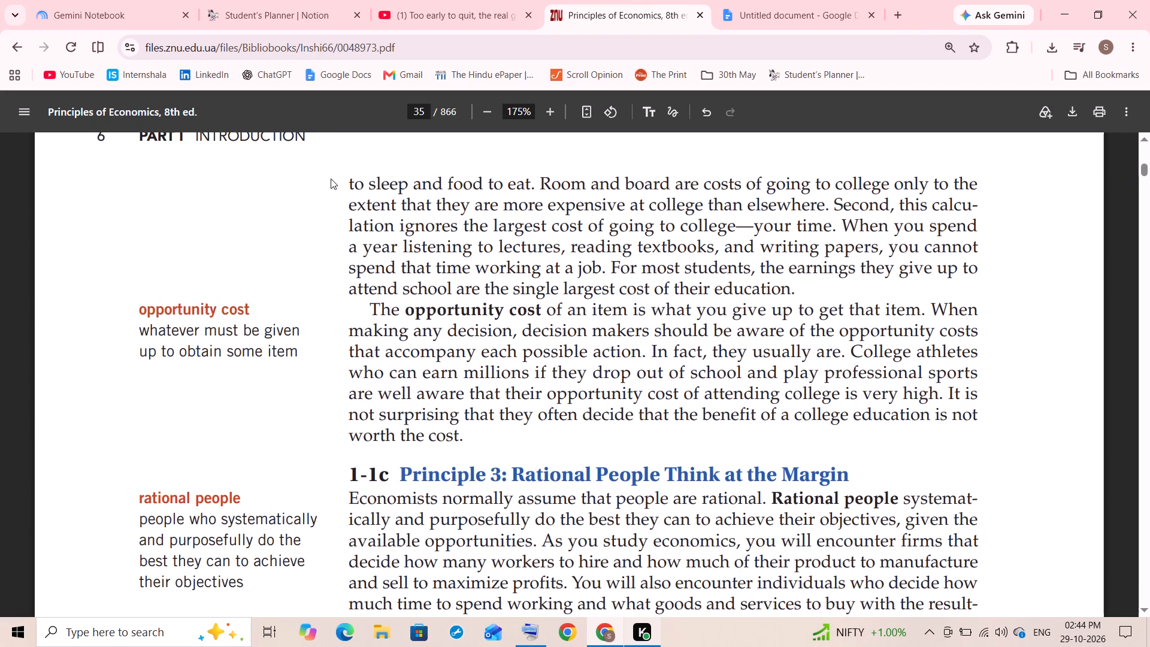
drag(352, 180, 679, 192)
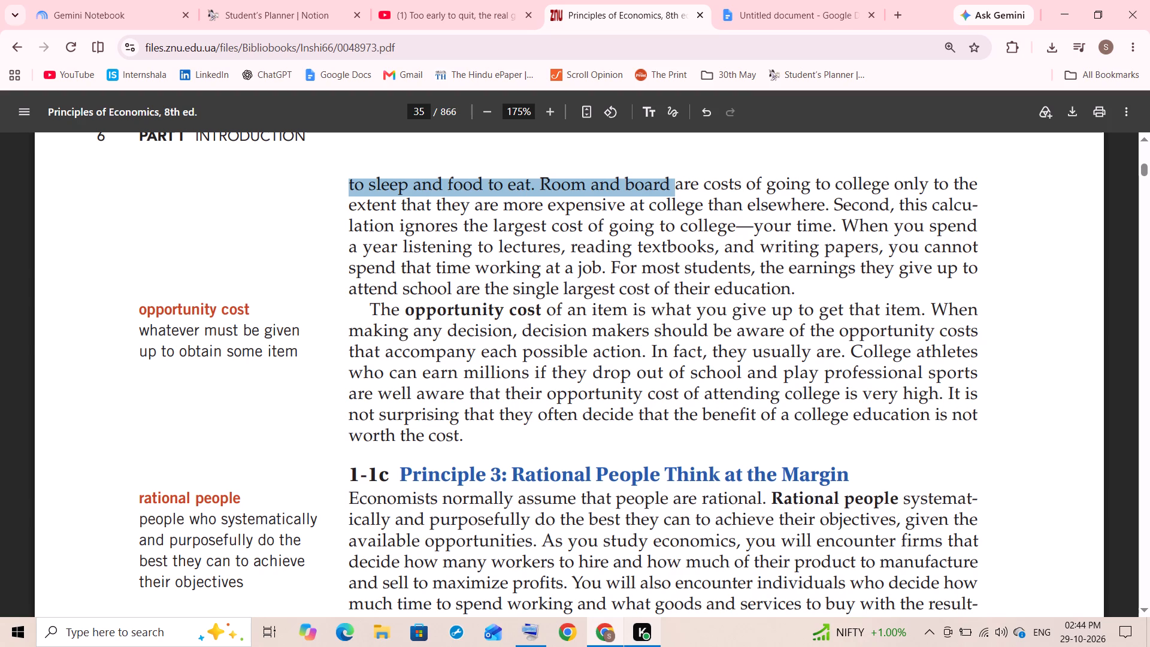
drag(679, 192, 697, 221)
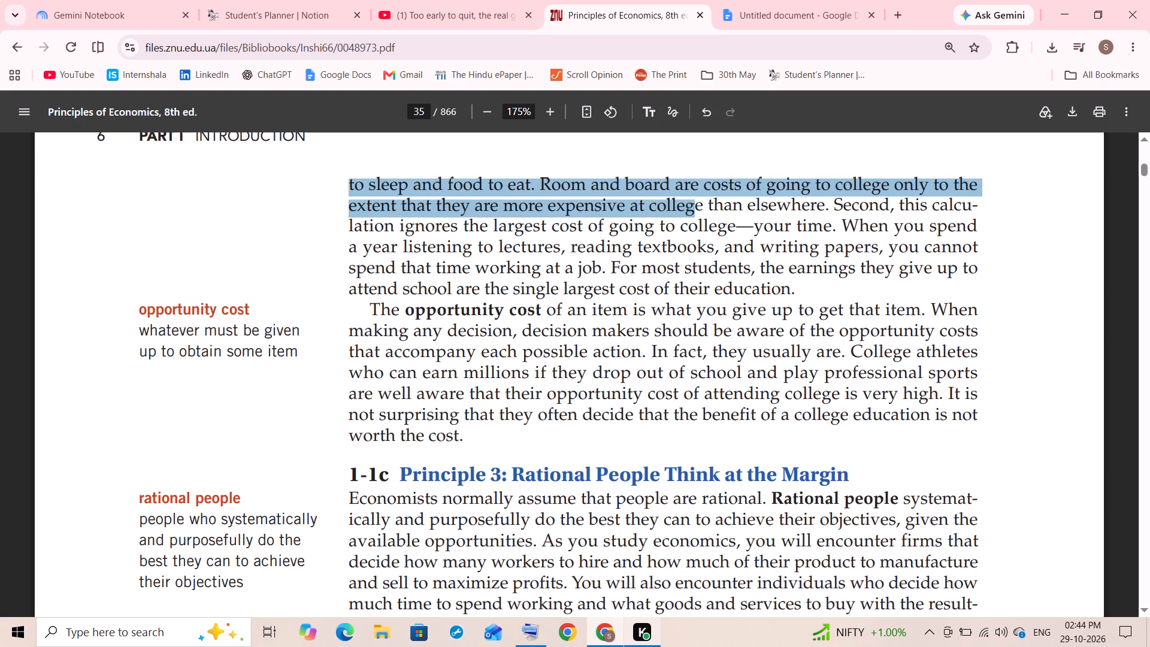
drag(697, 221, 701, 230)
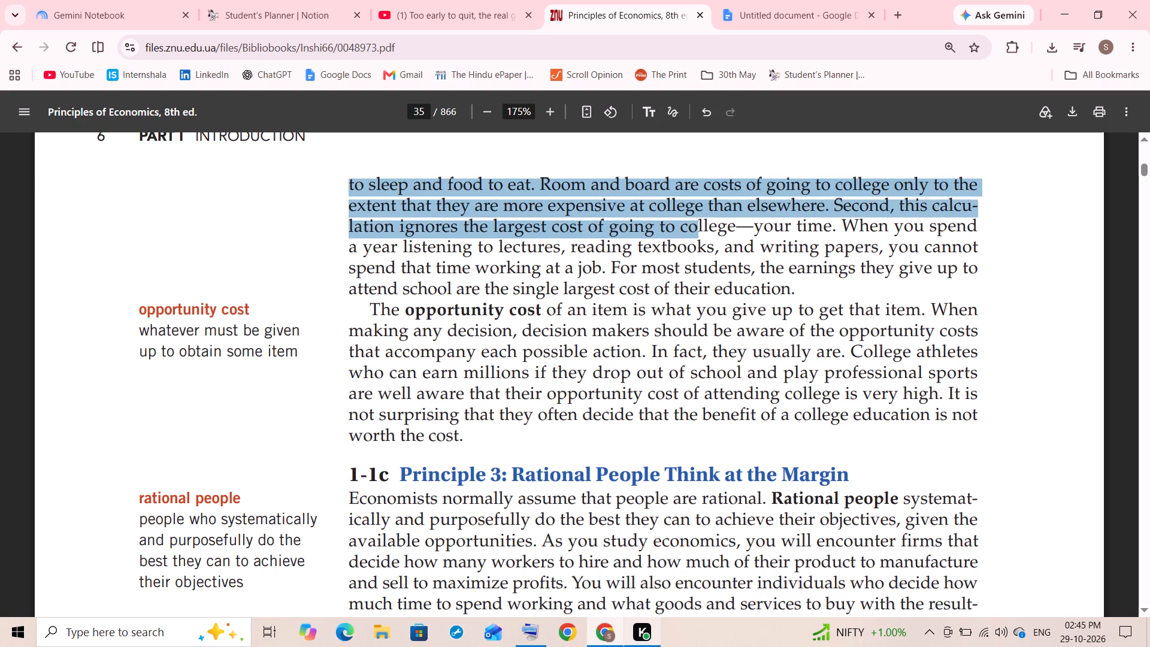
drag(701, 230, 731, 276)
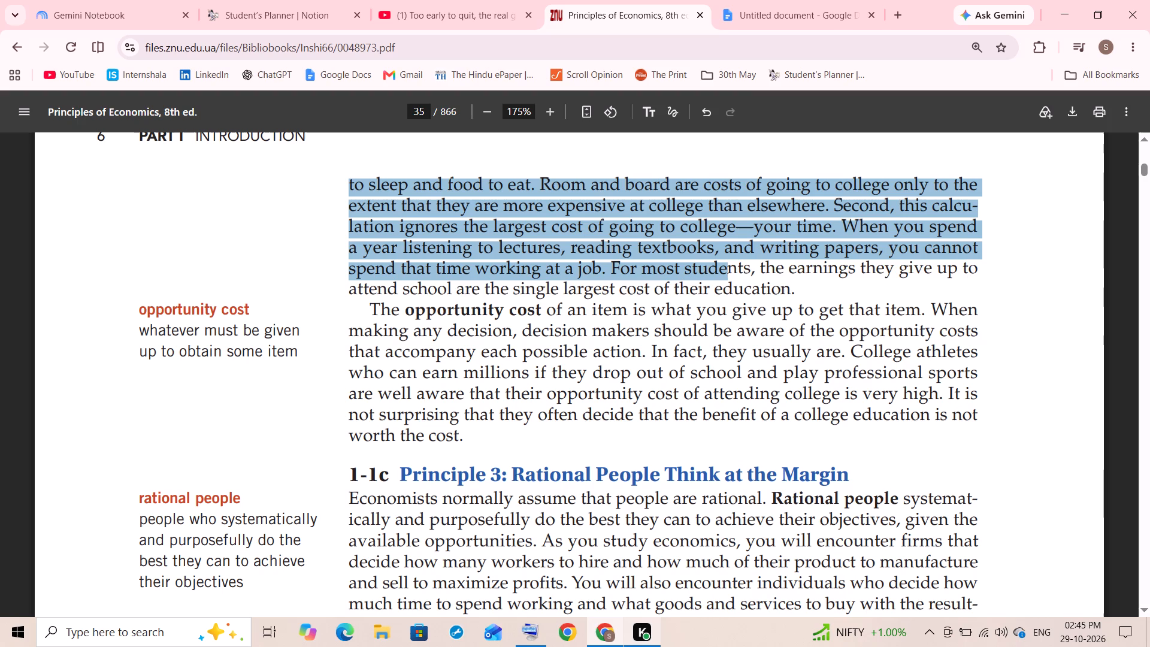
drag(731, 276, 786, 291)
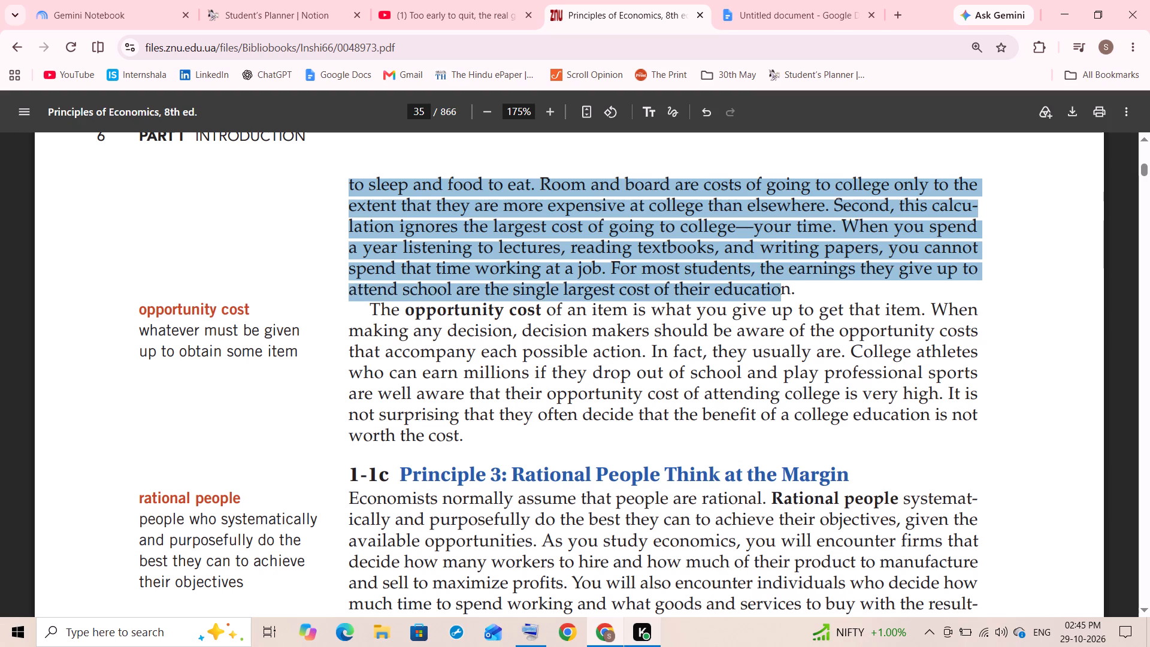
drag(786, 291, 796, 293)
right_click(582, 219)
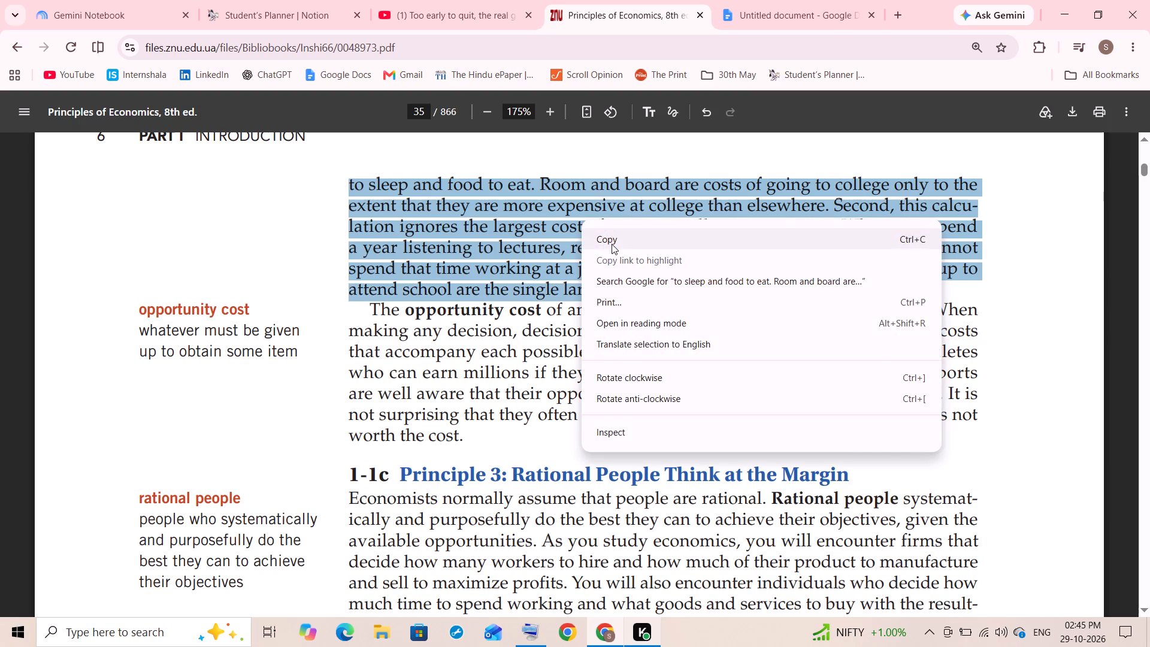
click(612, 244)
click(770, 0)
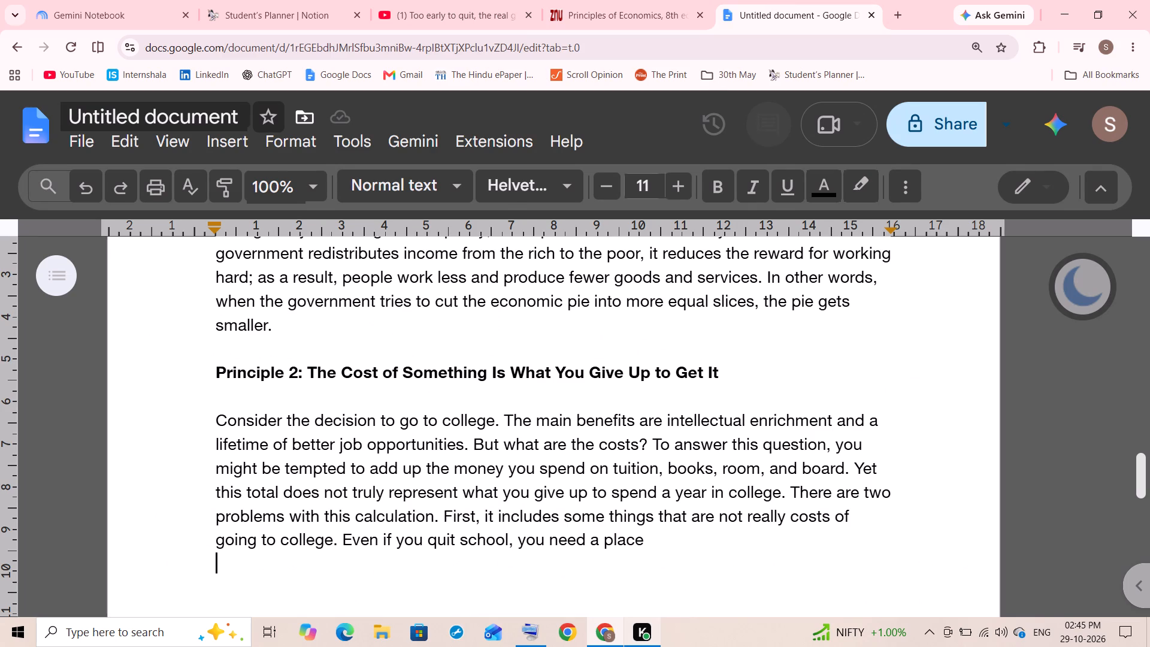
right_click(284, 564)
click(358, 225)
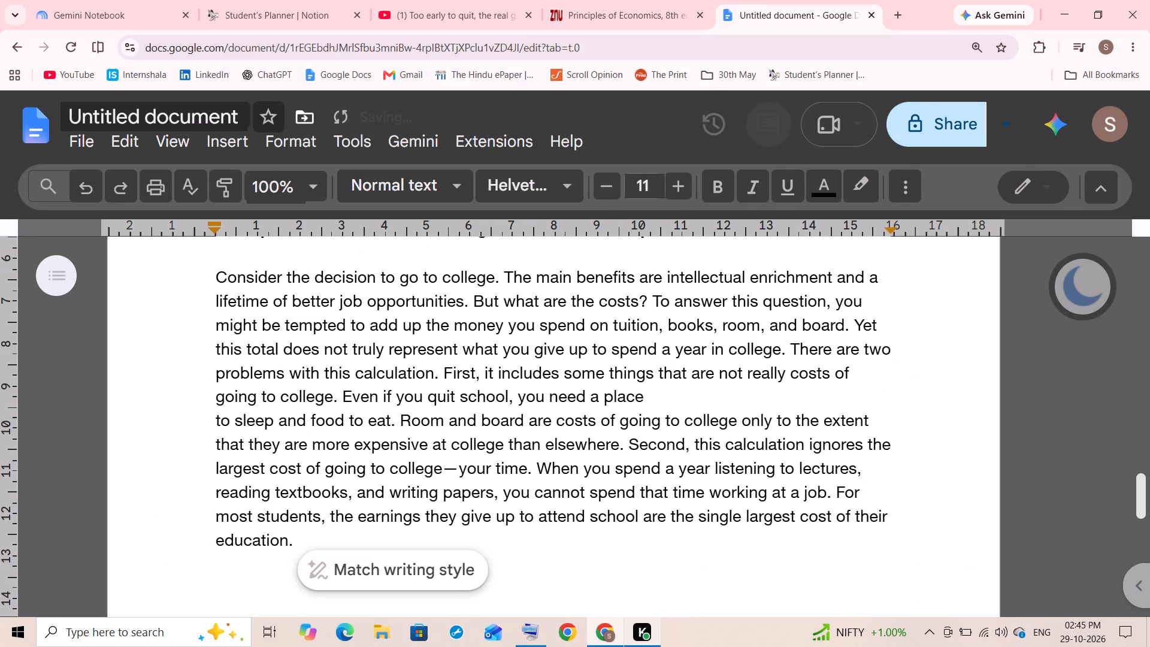
key(Return)
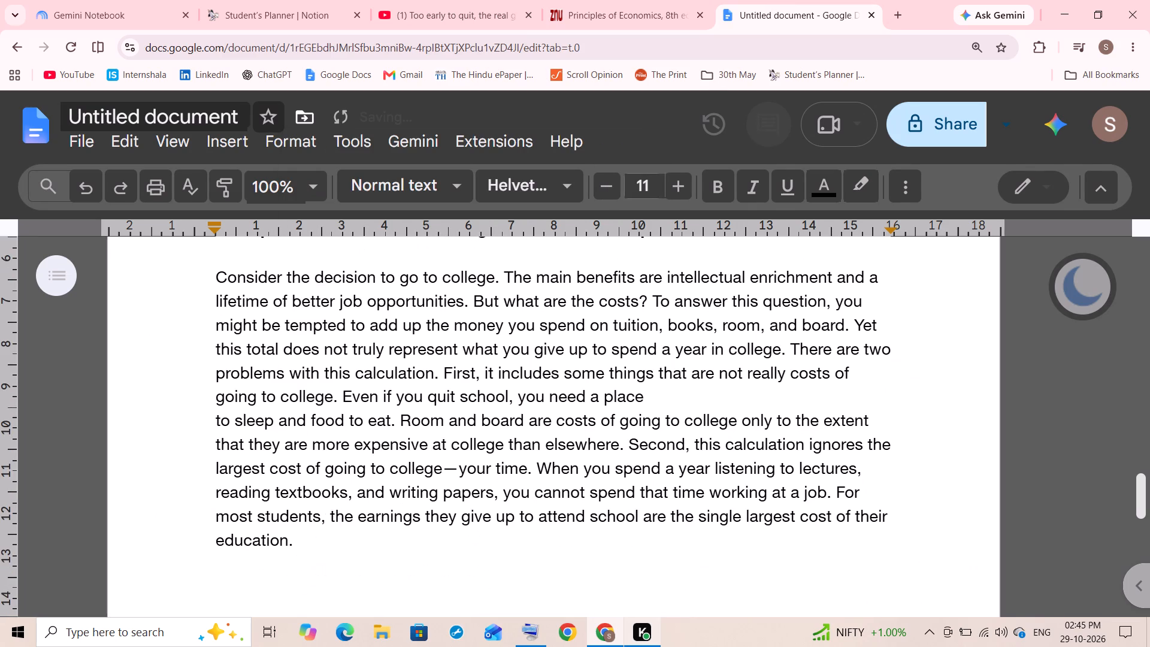
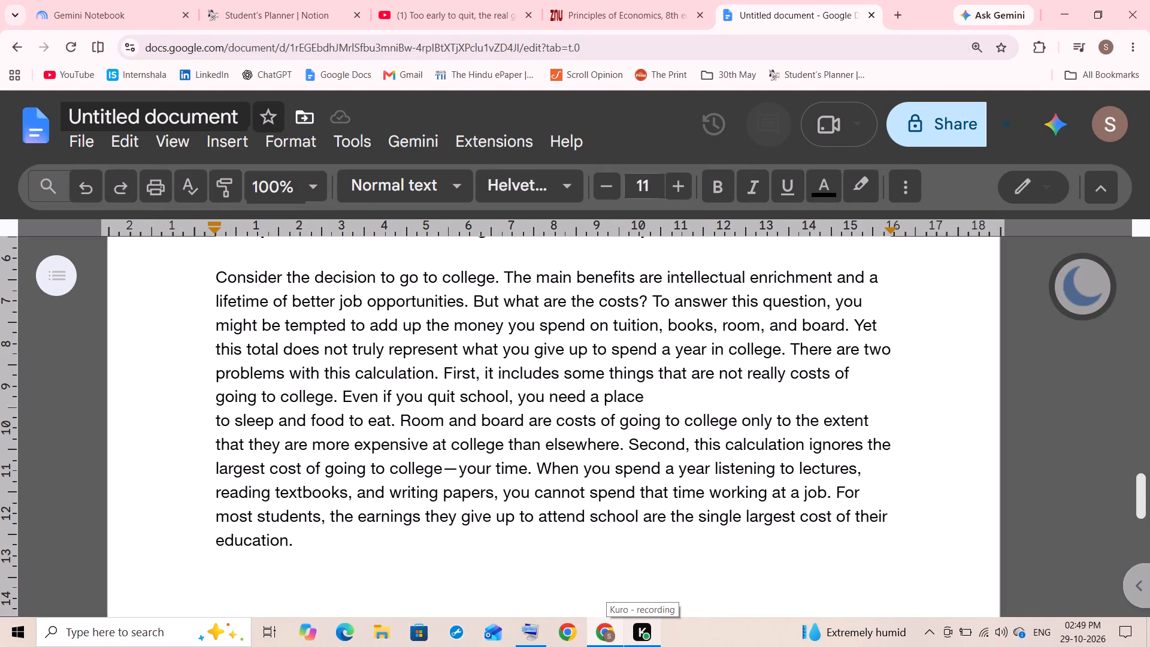
Add a blank line below the paragraph ending "largest cost of their education." and return to the Principles of Economics PDF.
key(Return)
click(674, 0)
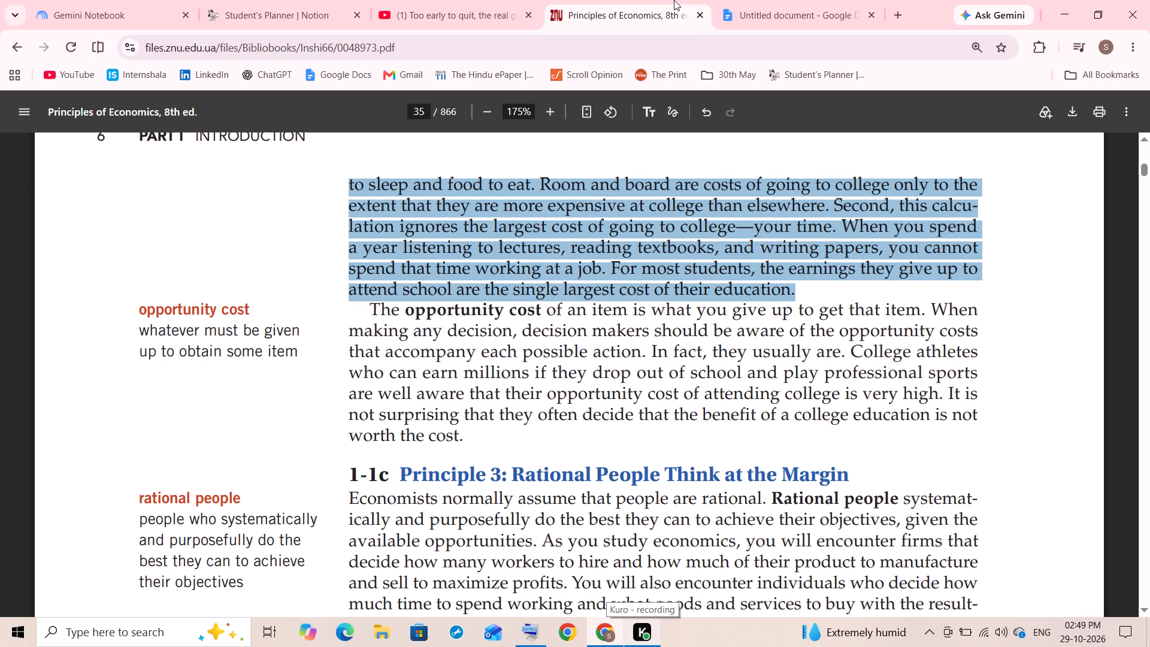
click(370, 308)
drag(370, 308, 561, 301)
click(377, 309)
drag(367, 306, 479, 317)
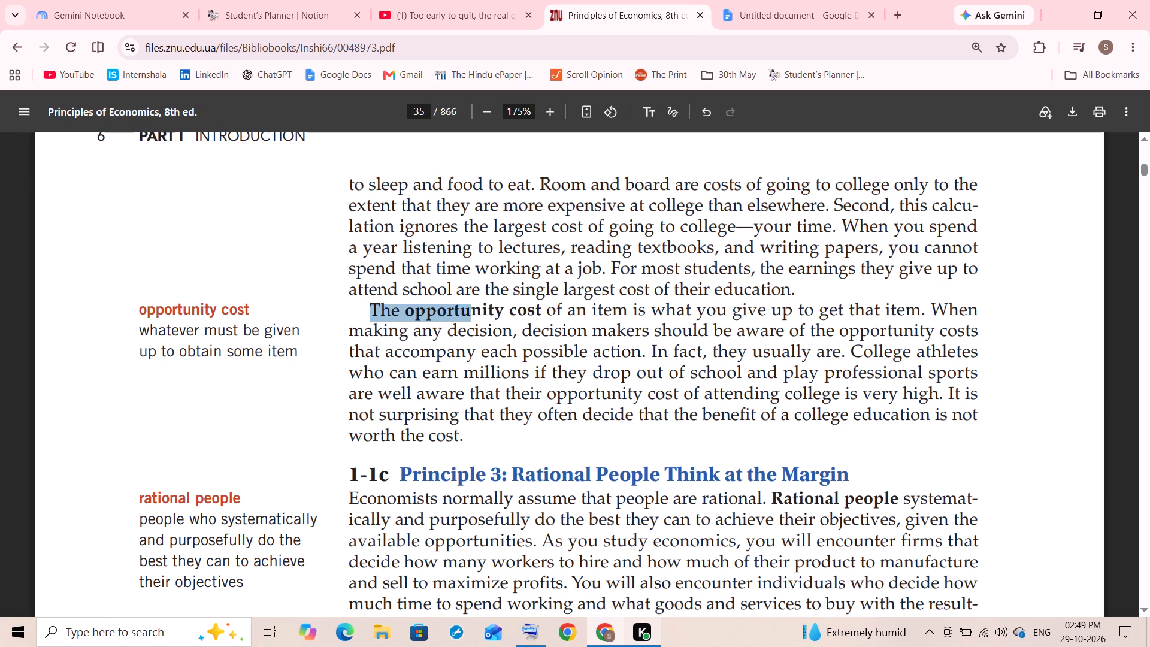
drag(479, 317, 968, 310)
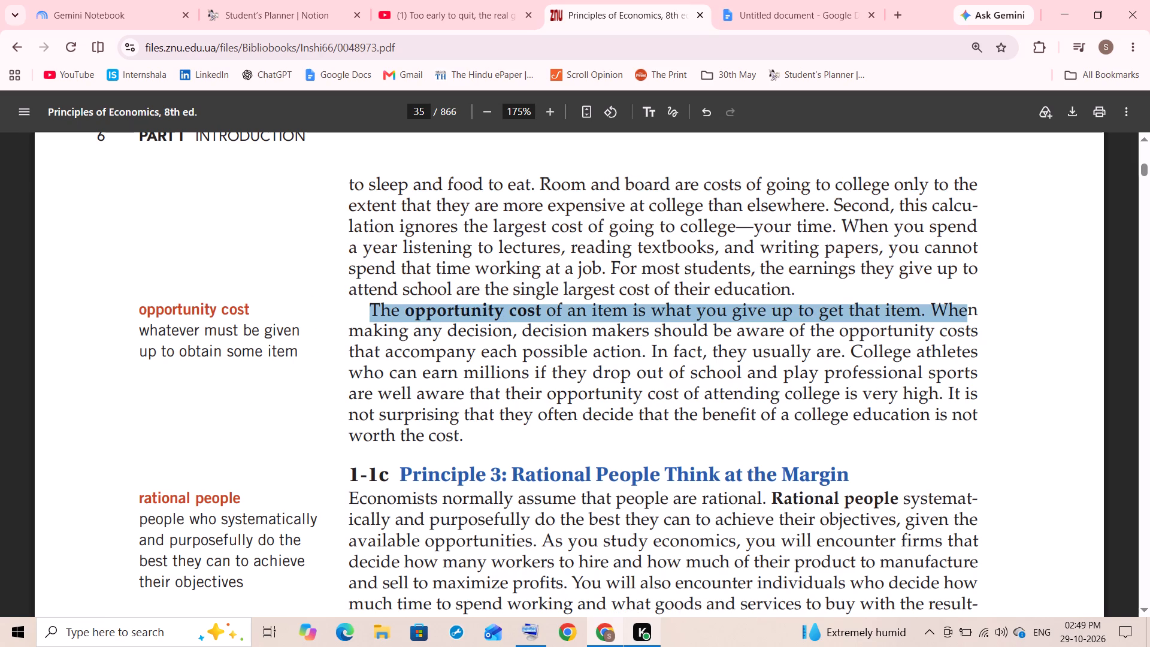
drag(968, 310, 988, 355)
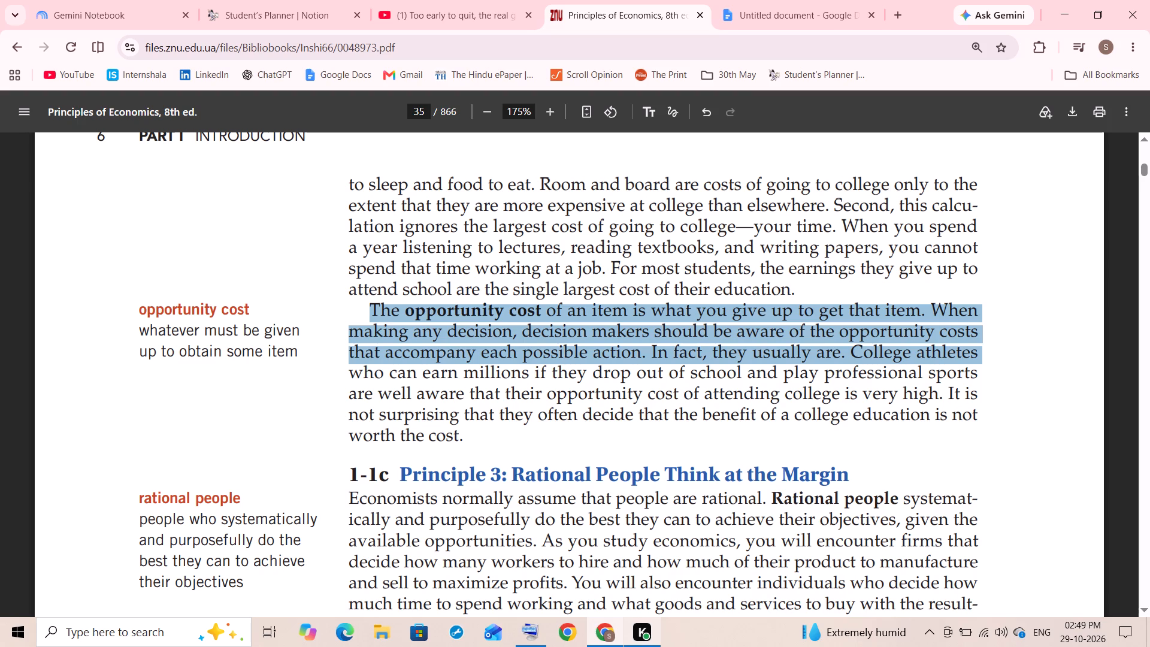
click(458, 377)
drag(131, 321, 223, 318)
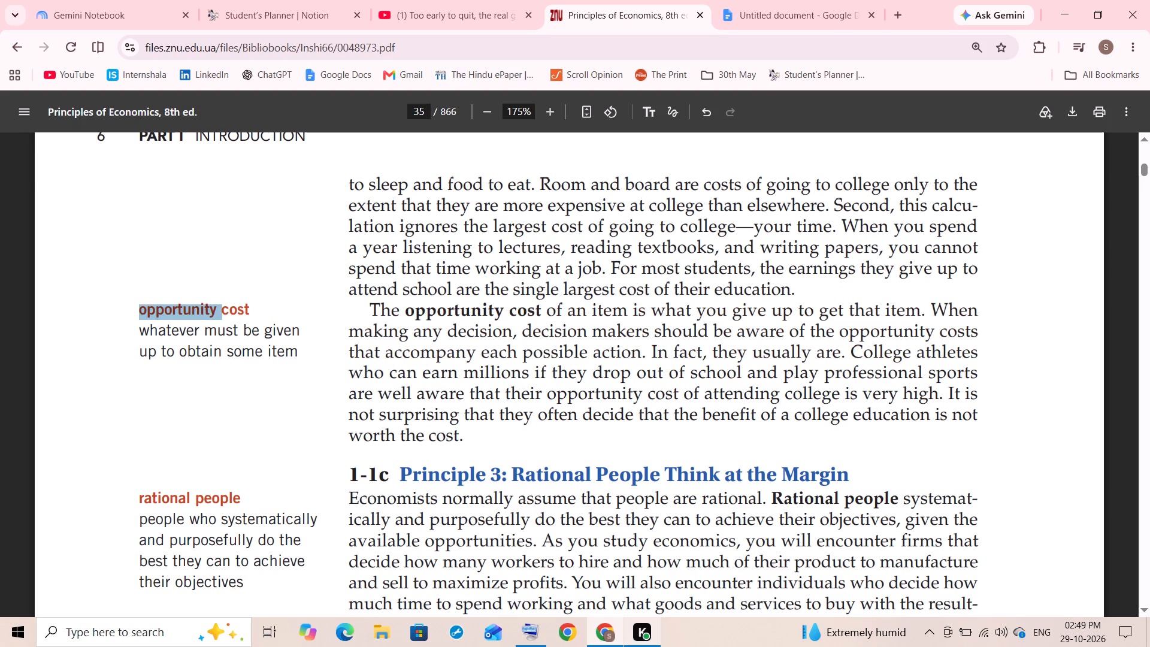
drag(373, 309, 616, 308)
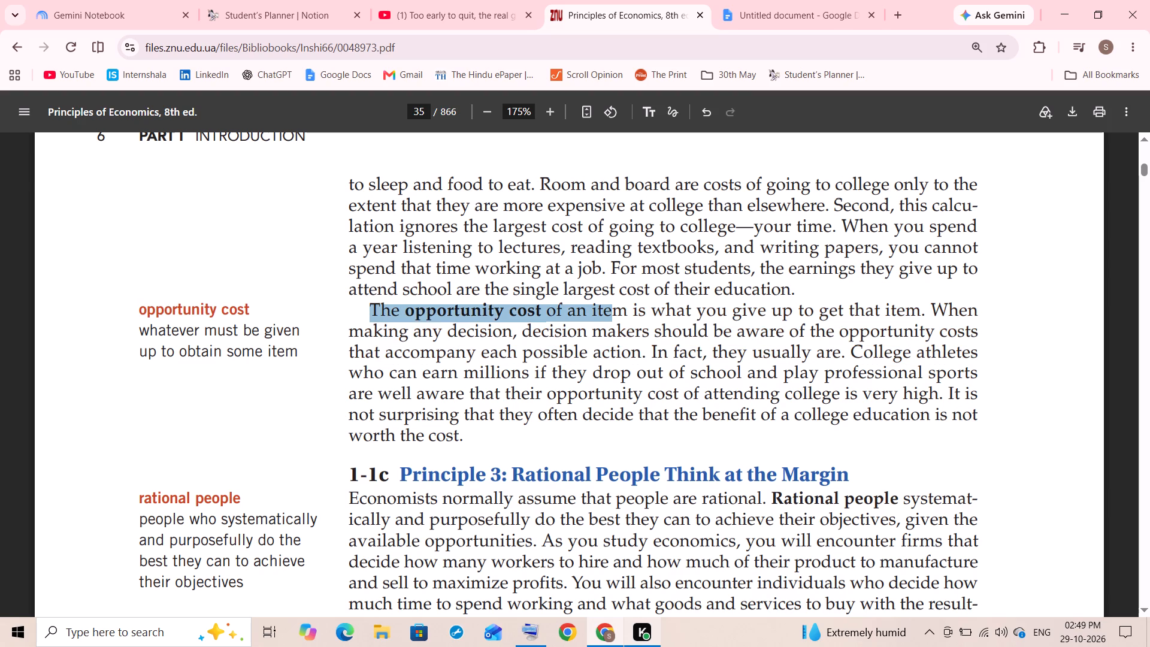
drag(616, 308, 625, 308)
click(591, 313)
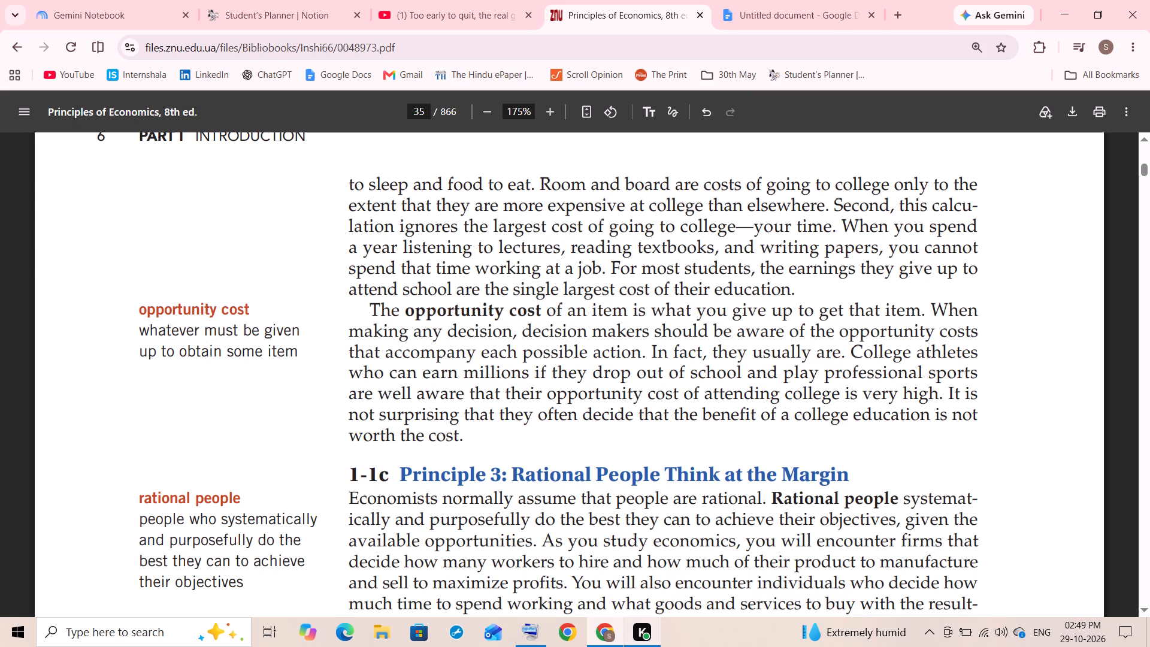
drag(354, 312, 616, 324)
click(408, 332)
Copy "The opportunity cost of an item is what you give up to get that item" from the PDF onto the document's last line.
drag(366, 308, 919, 300)
right_click(883, 311)
click(851, 326)
click(715, 0)
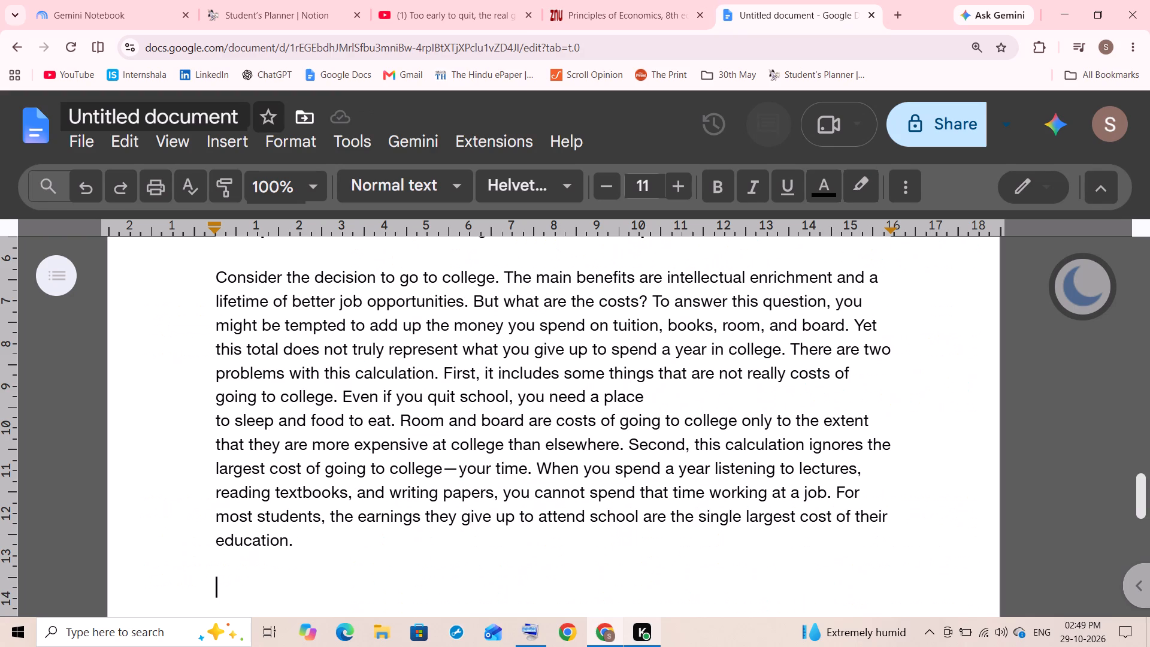
right_click(233, 597)
right_click(233, 597)
click(289, 267)
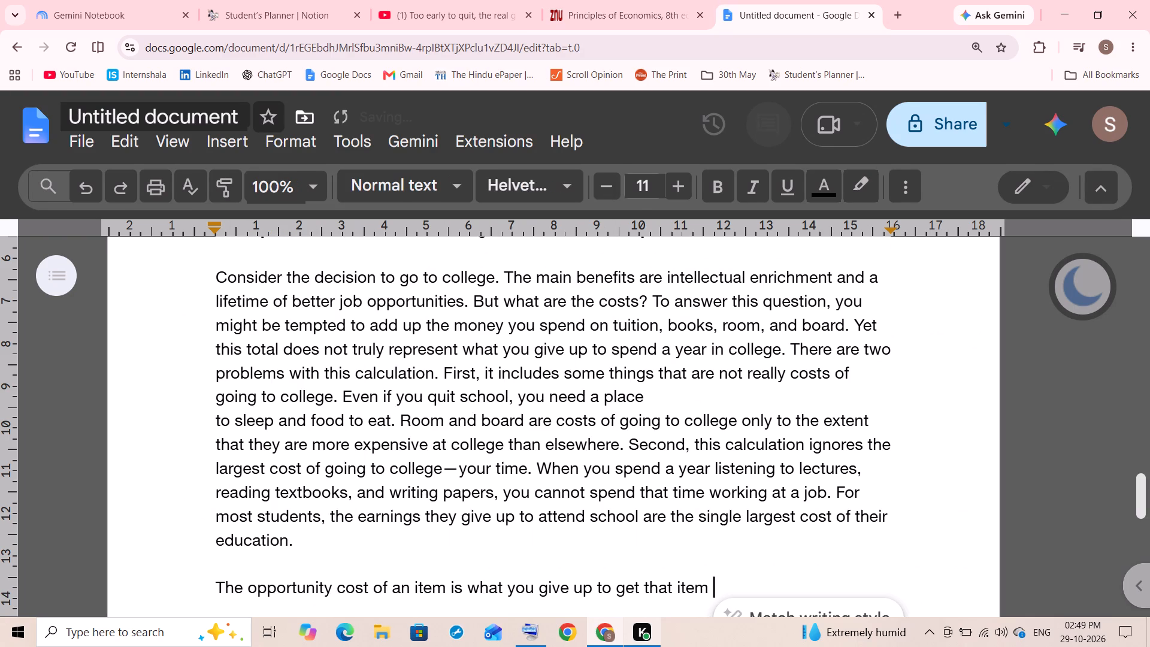
In the PDF, select the heading "Principle 3: Rational People Think at the Margin" and the paragraph beginning "Economists normally assume that people are rational.".
click(609, 1)
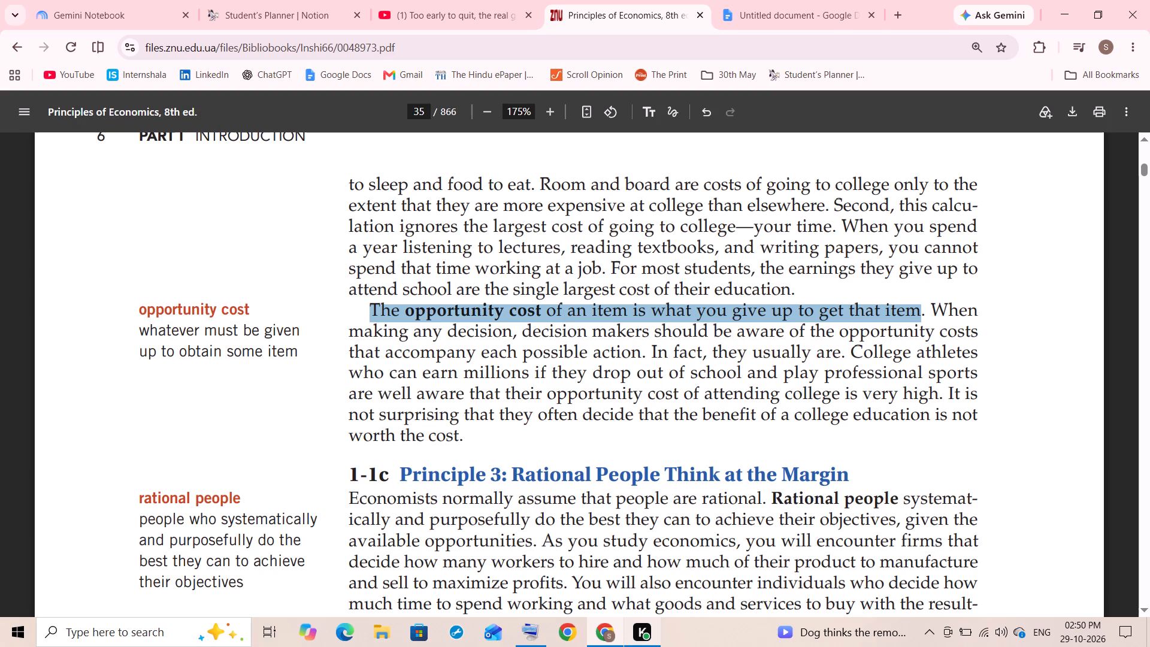
click(636, 363)
click(1145, 610)
double_click(1145, 610)
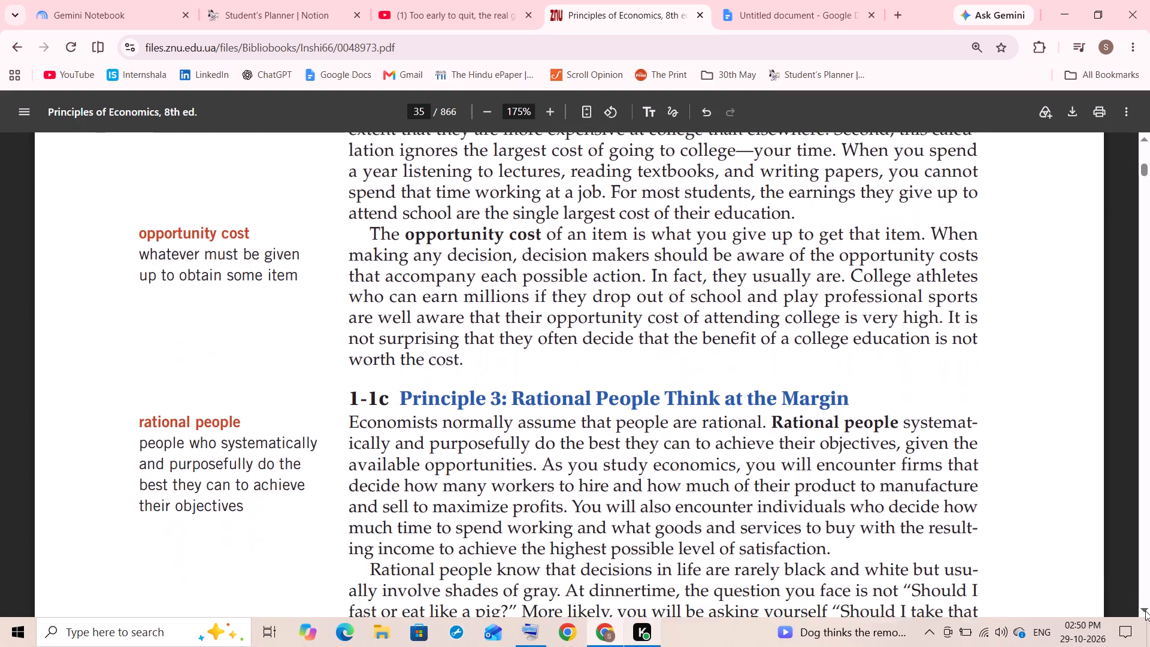
click(1145, 610)
click(1145, 610)
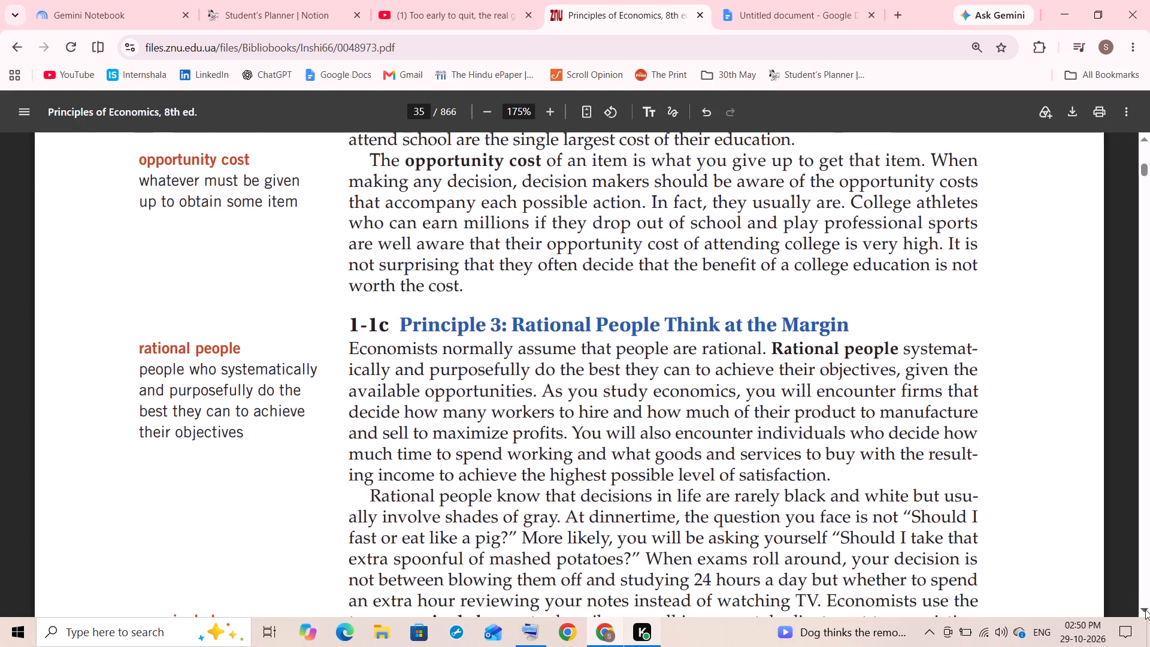
click(1144, 606)
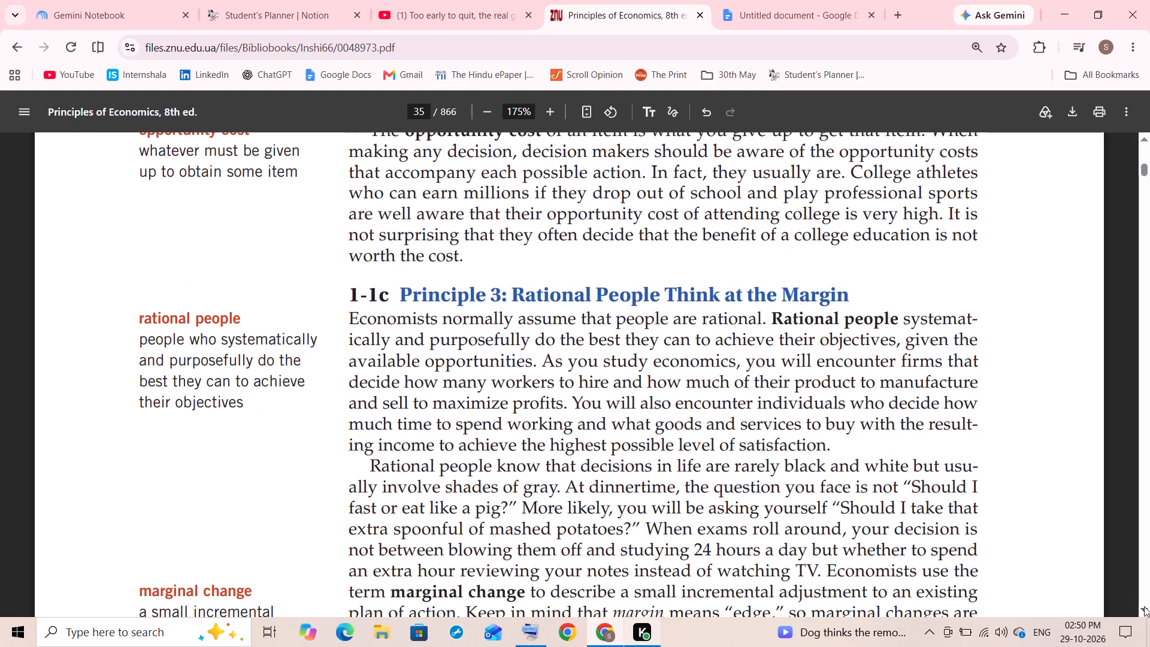
triple_click(1144, 606)
click(1144, 606)
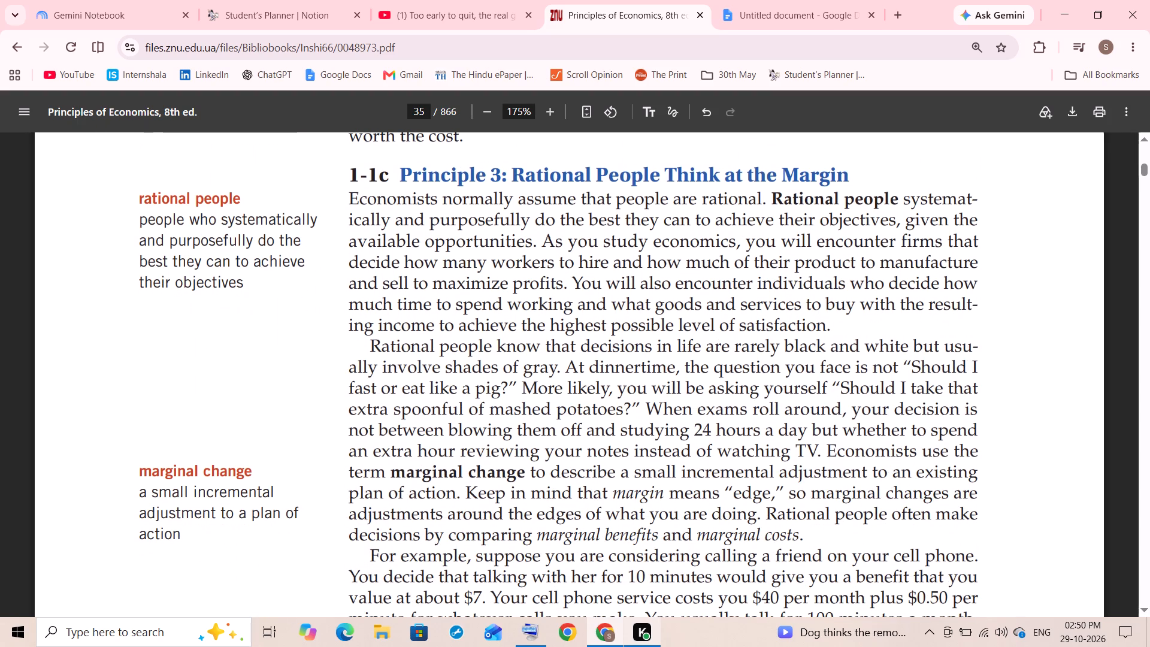
drag(400, 167, 783, 202)
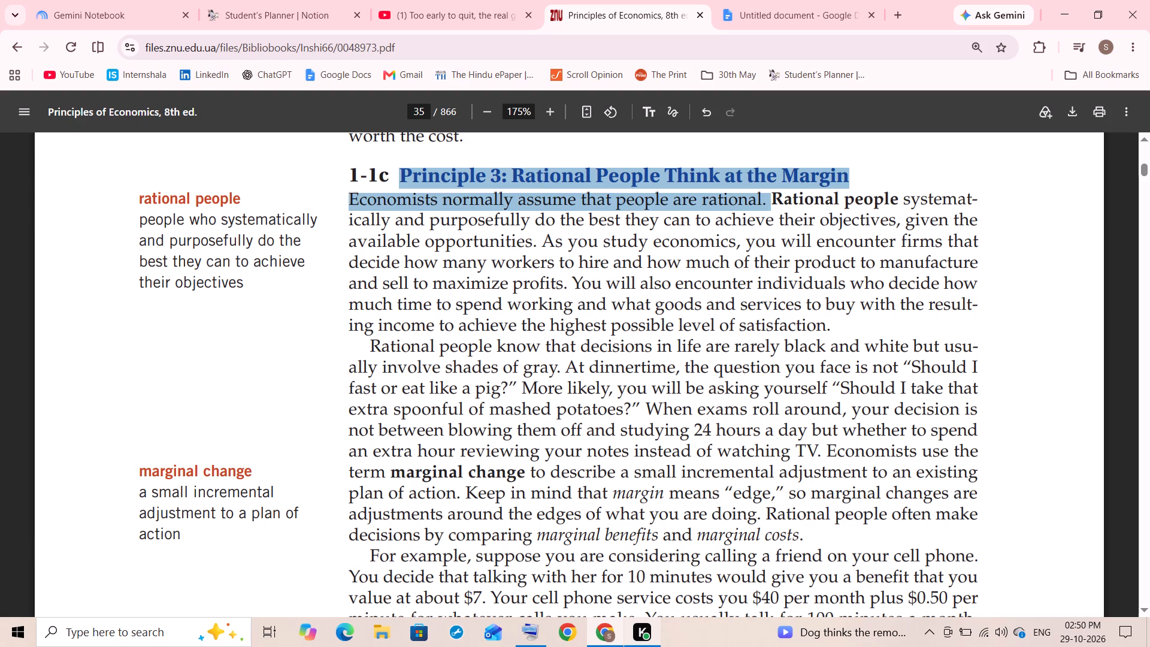
drag(783, 202, 952, 215)
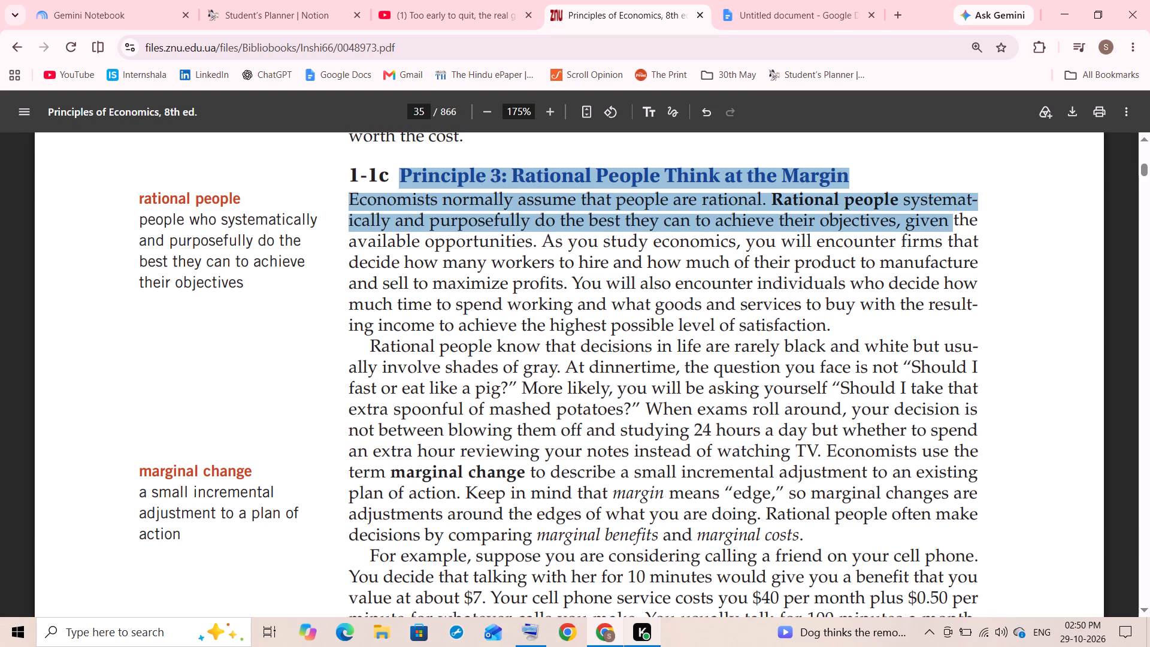
drag(952, 215, 868, 219)
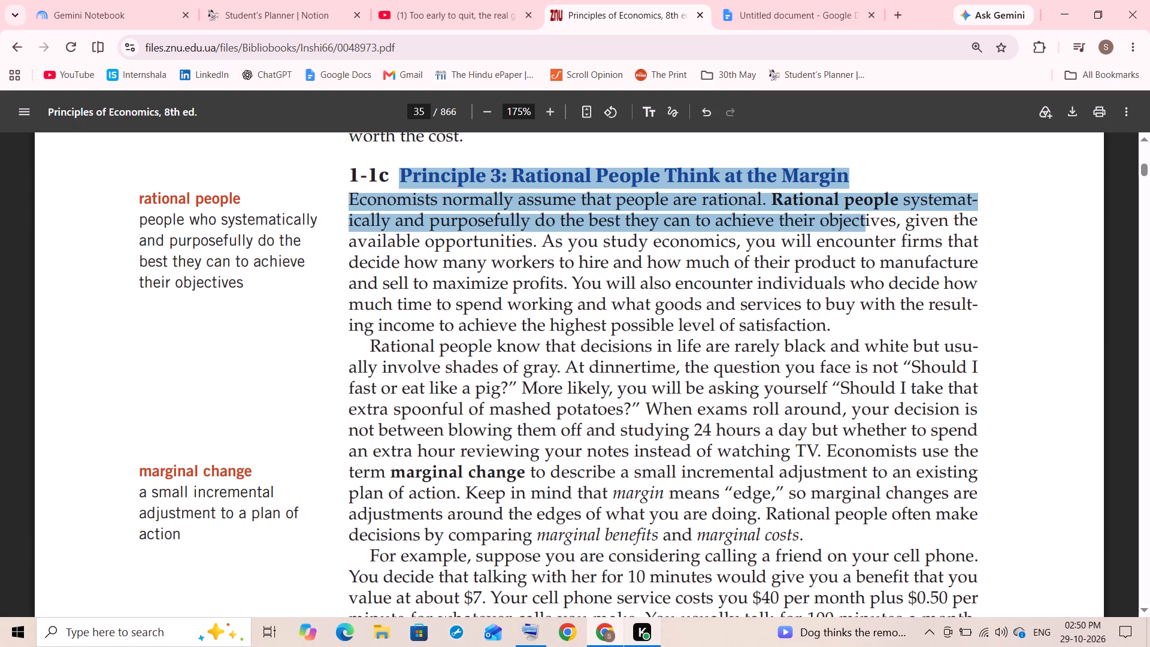
drag(868, 219, 897, 218)
drag(897, 218, 982, 243)
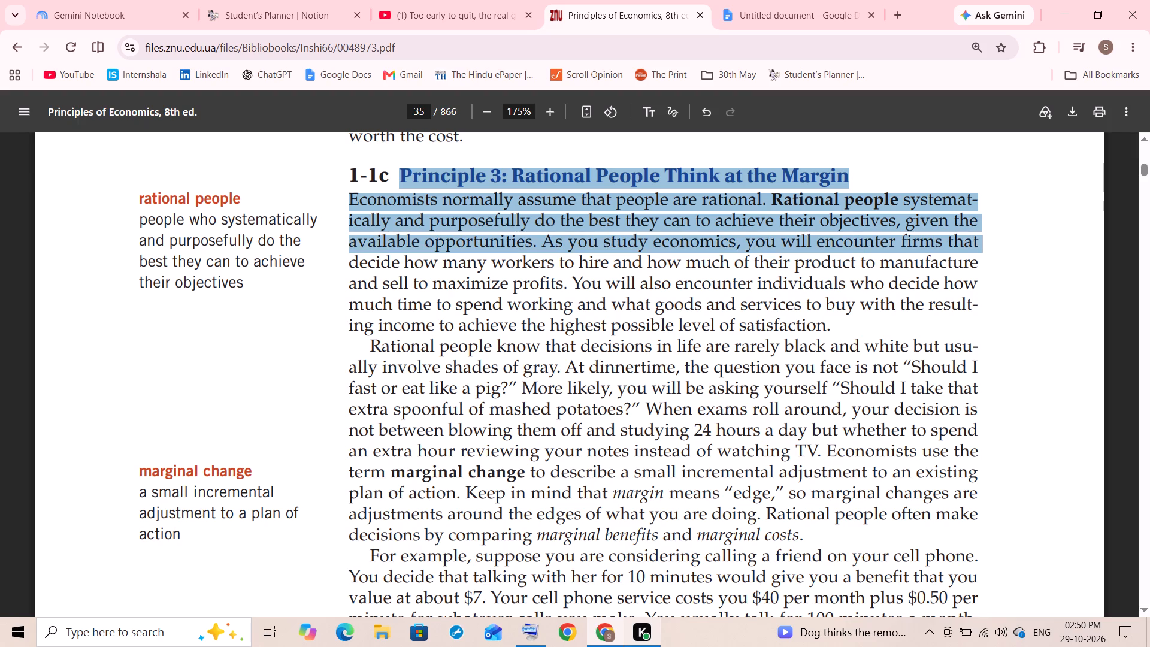
drag(982, 243, 535, 257)
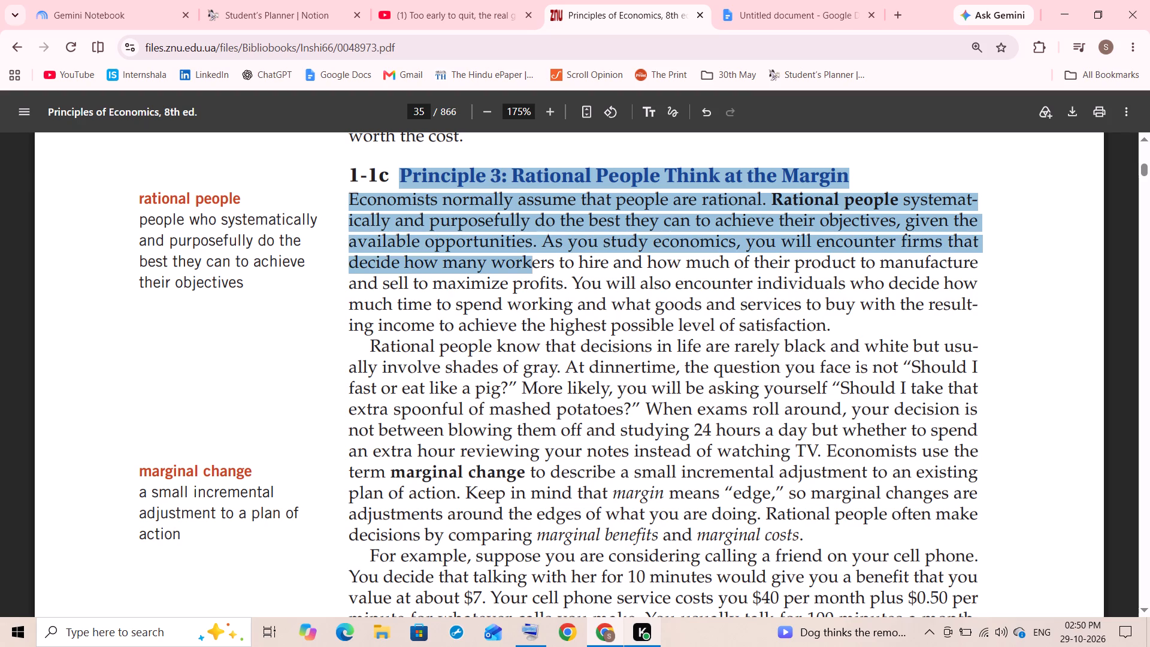
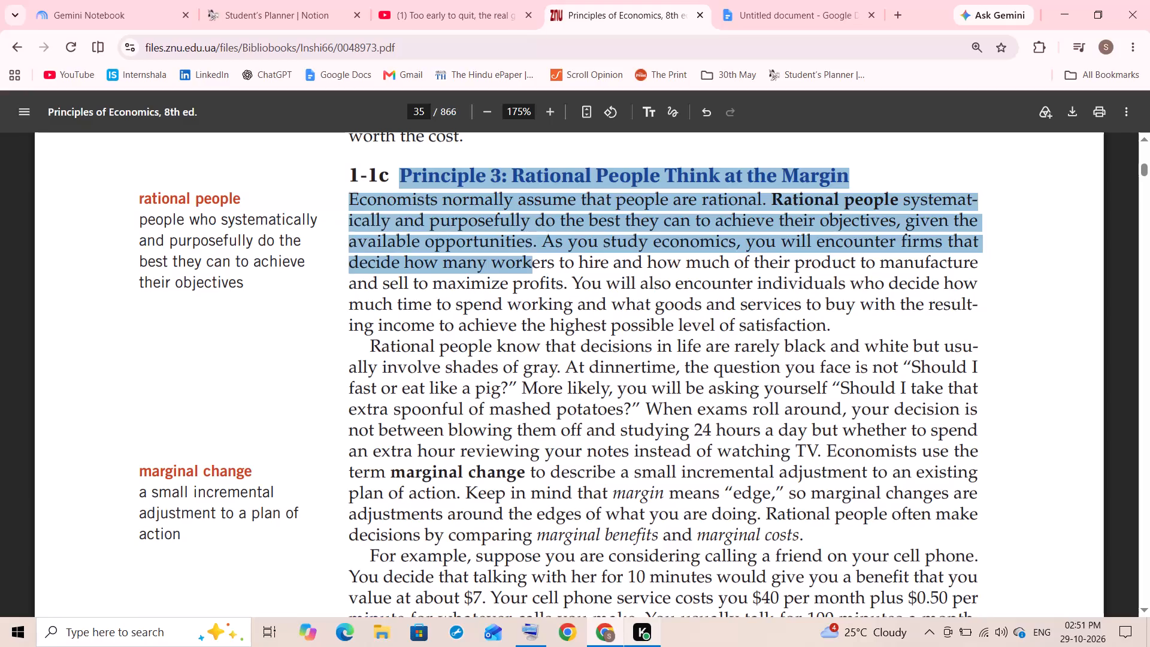
Copy the first two sentences under Principle 3 in the PDF, from "Economists normally assume" to "given the available opportunities.".
click(476, 232)
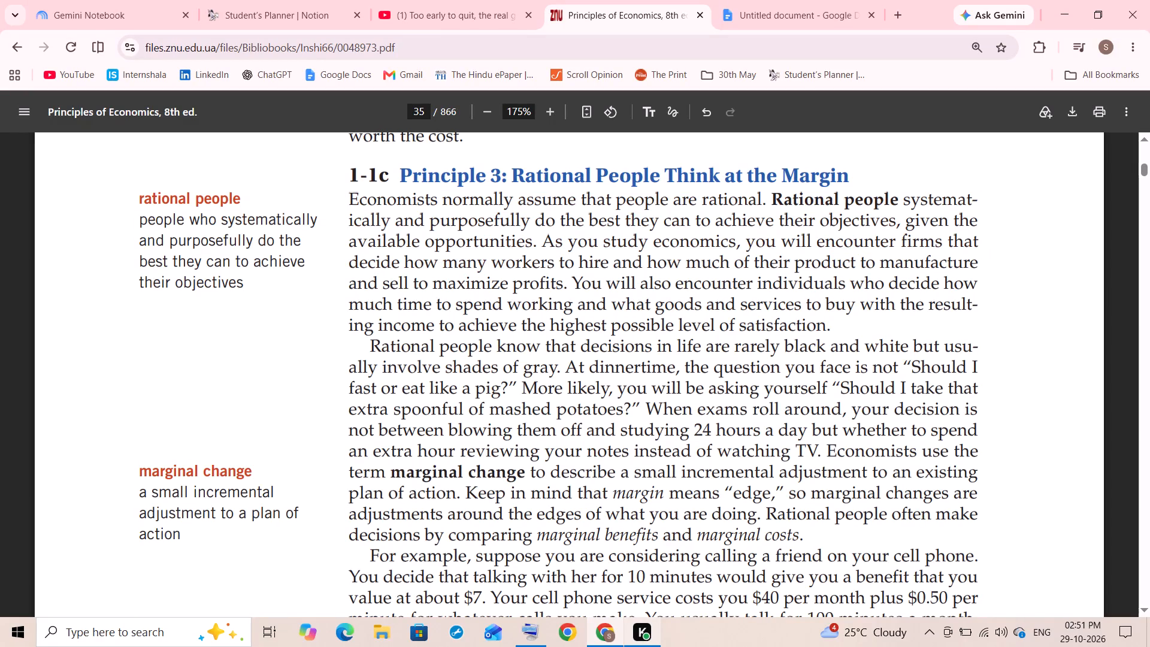
drag(348, 199, 411, 205)
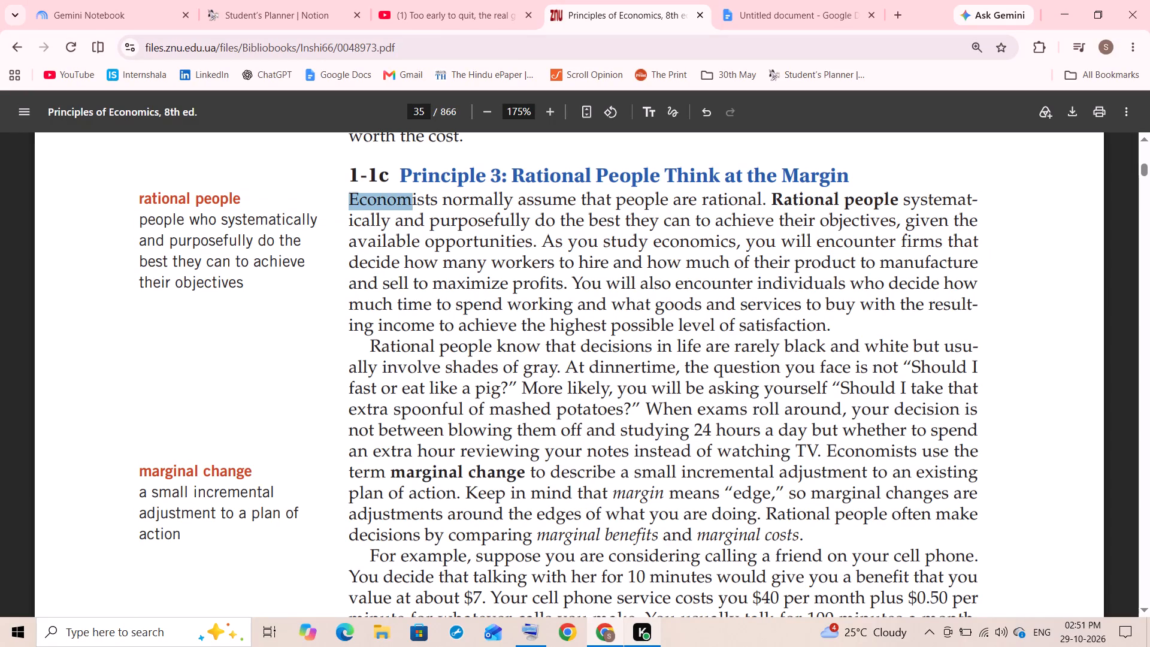
drag(411, 205, 411, 210)
drag(411, 210, 411, 211)
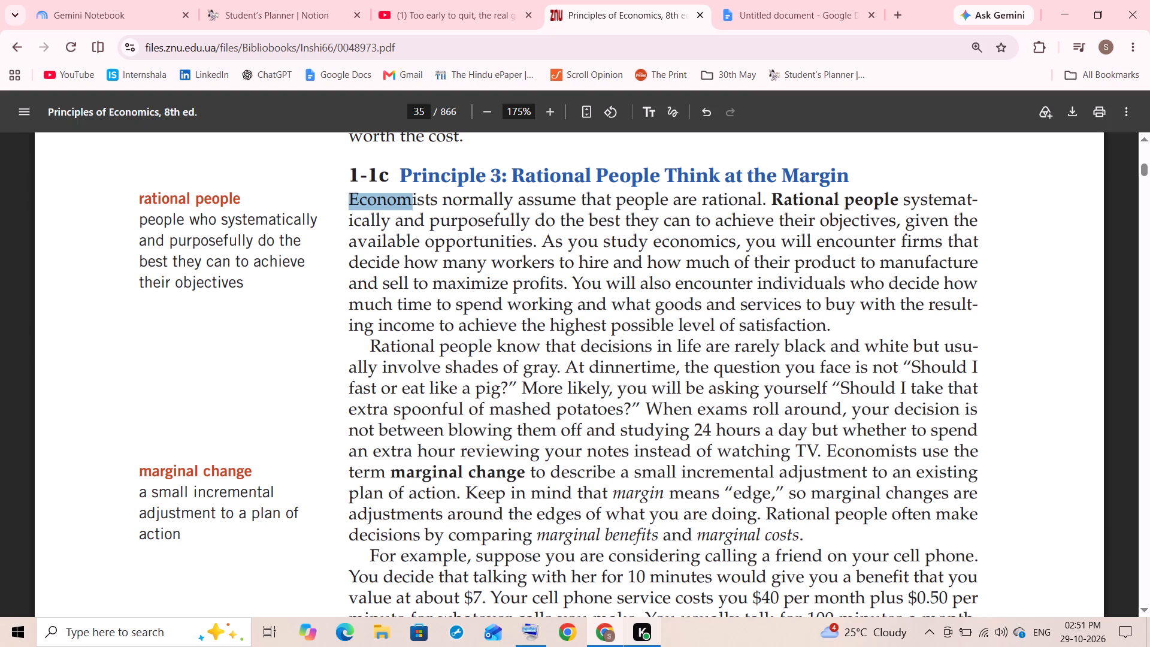
drag(411, 211, 410, 216)
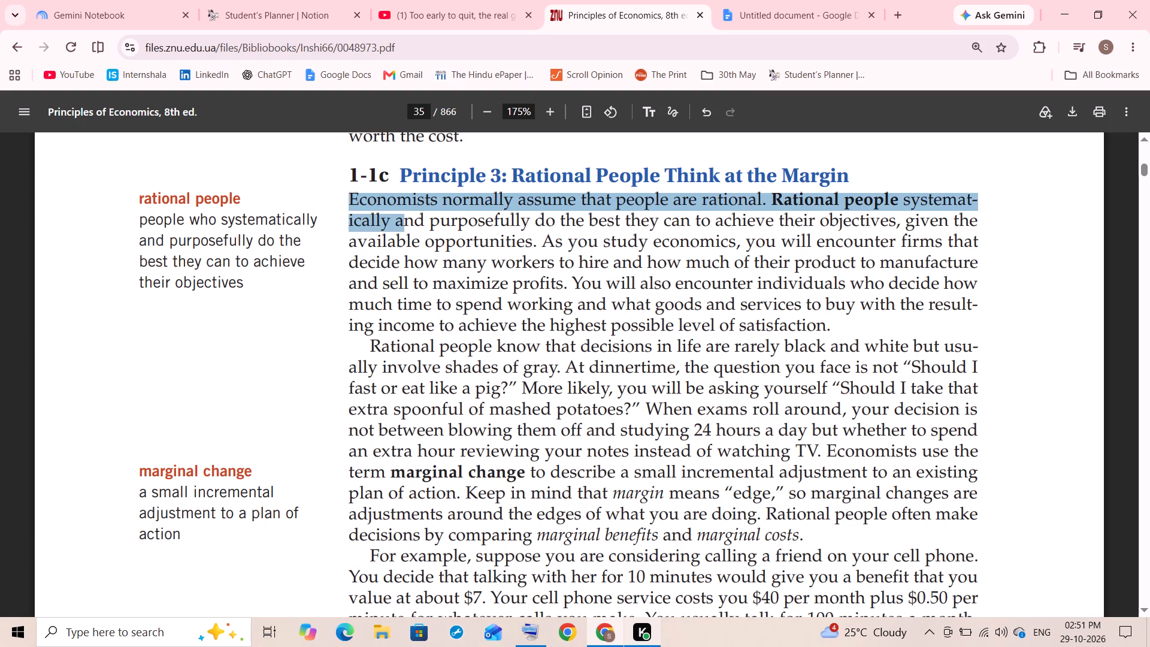
drag(410, 216, 765, 216)
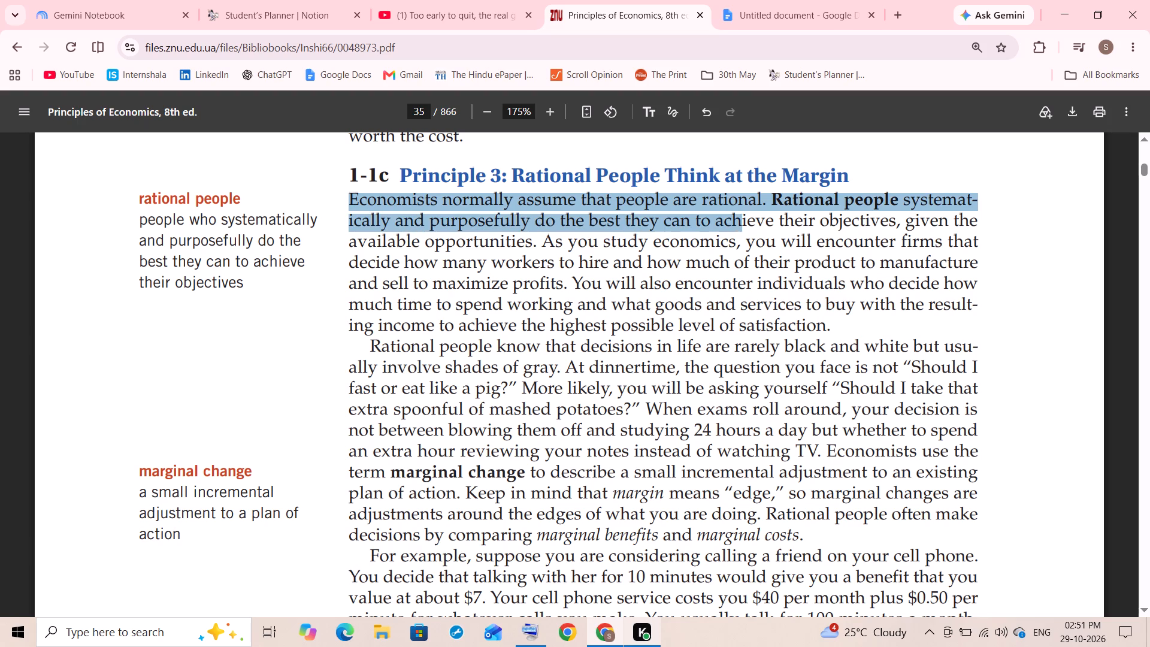
drag(765, 216, 547, 242)
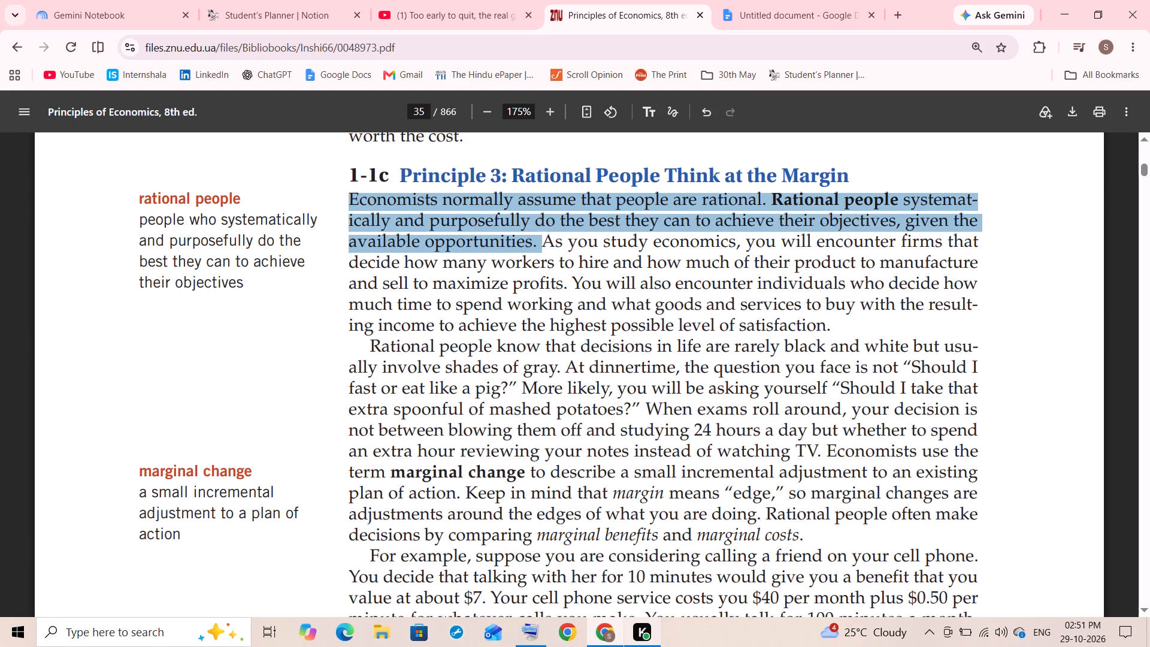
drag(547, 242, 545, 243)
key(ctrl+c)
In the Google Docs document, replace the trailing space after "what you give up to get that item" with a period.
click(792, 0)
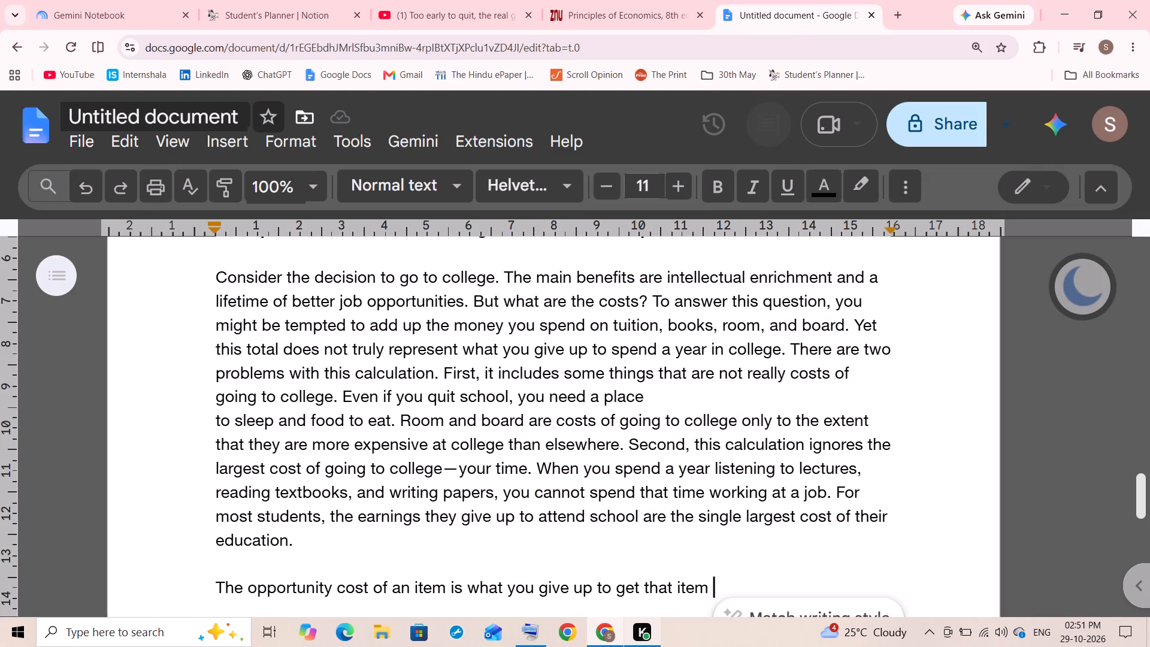
key(BackSpace)
key(period)
Paste the copied sentences about rational people below the opportunity cost sentence, leaving one blank line between them.
key(Return)
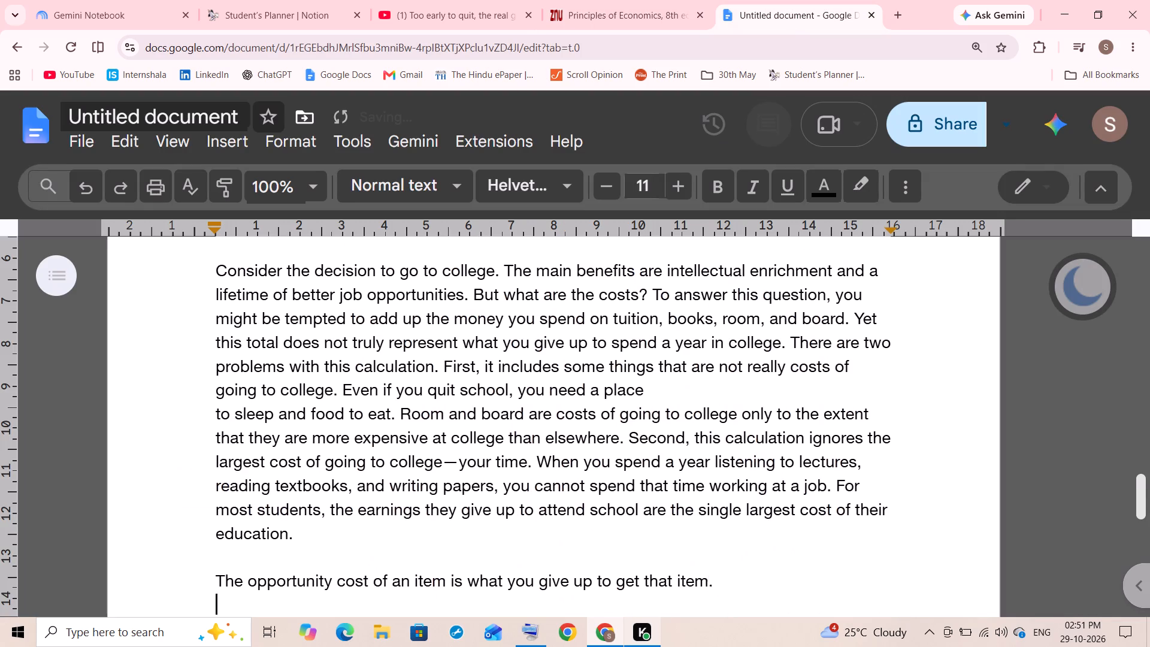
key(Return)
key(ctrl+v)
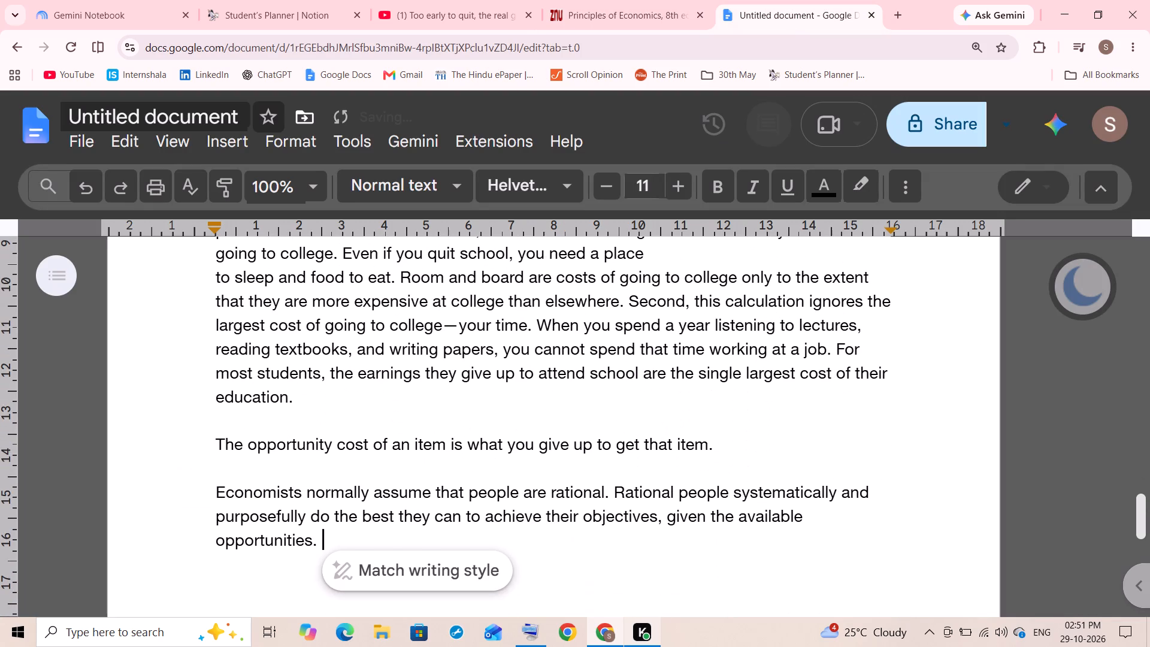
Copy the heading "Principle 3: Rational People Think at the Margin" from the PDF onto its own line above the "Economists normally assume" paragraph.
click(609, 0)
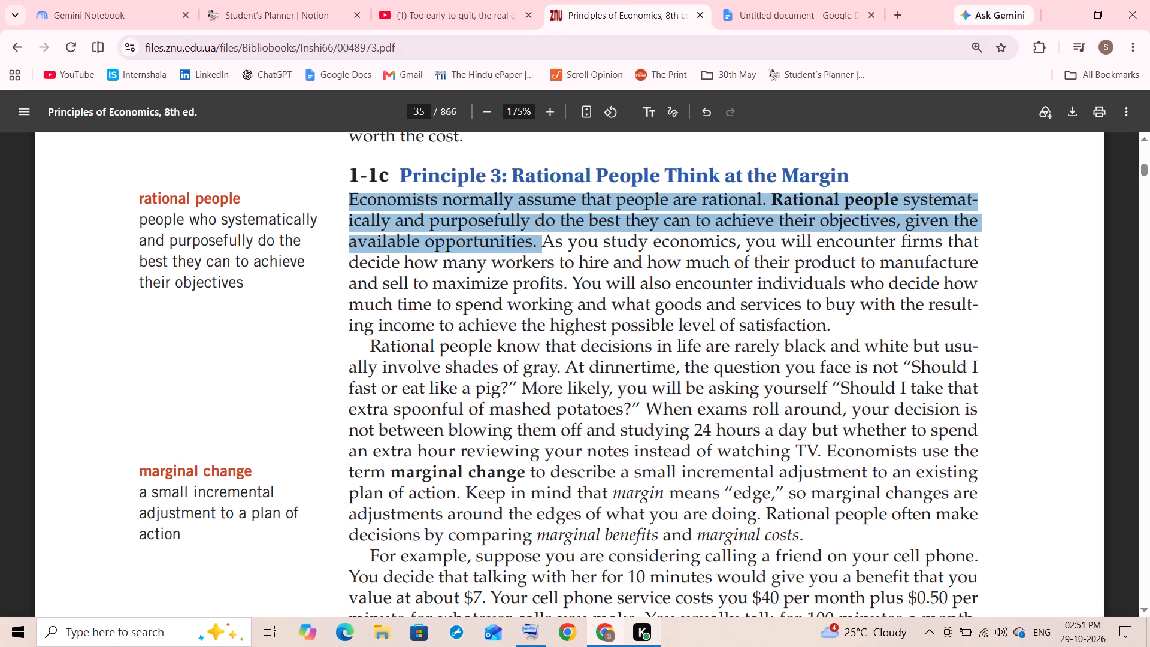
drag(400, 174, 851, 167)
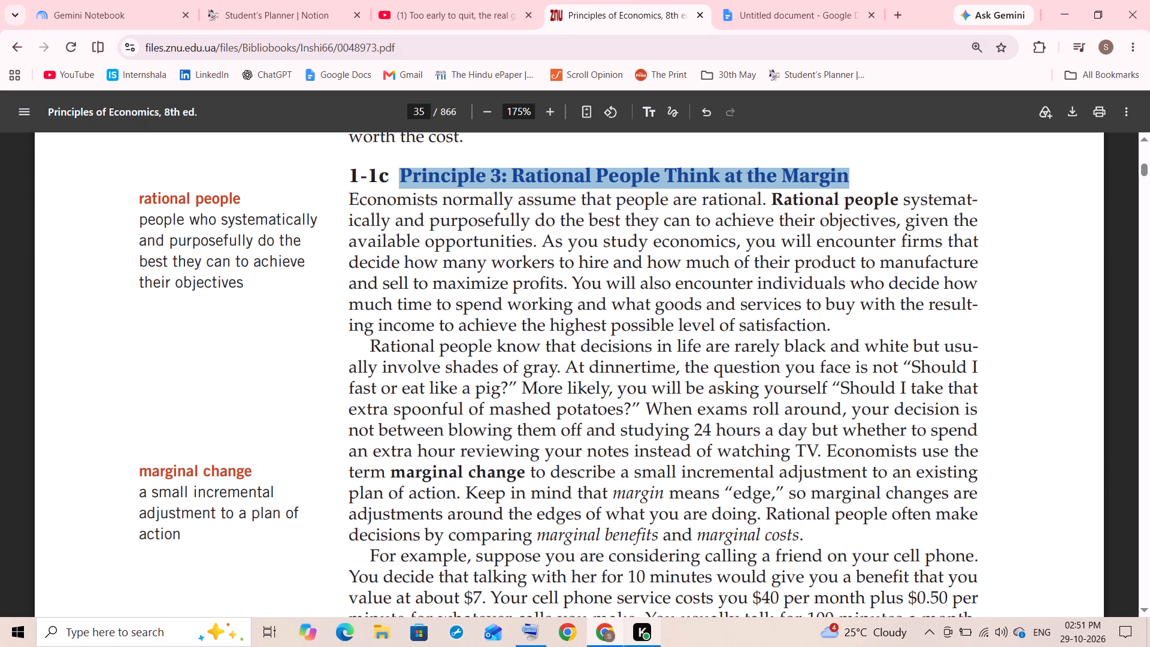
drag(851, 167, 851, 168)
key(ctrl+c)
click(779, 11)
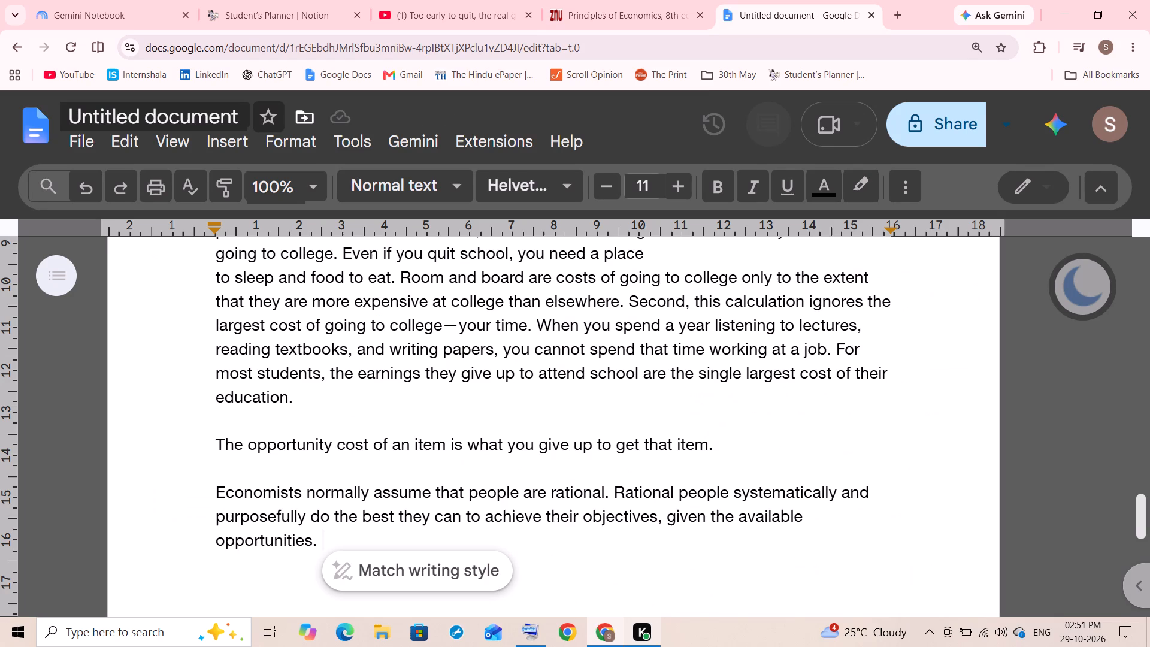
click(208, 494)
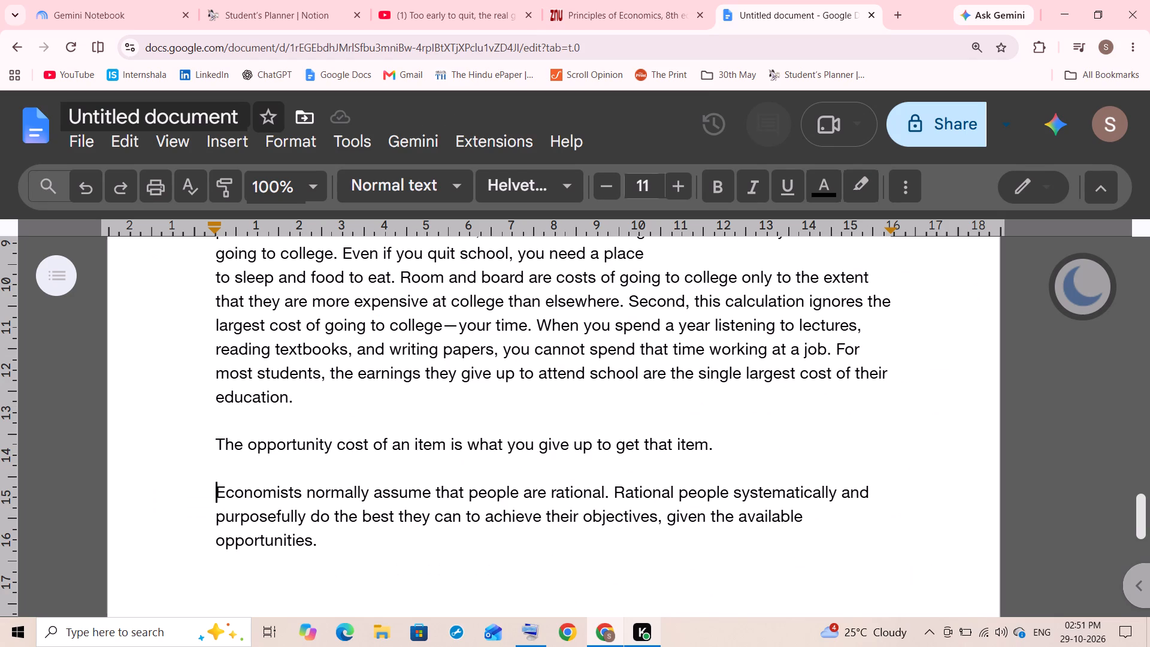
key(ctrl+v)
key(Return)
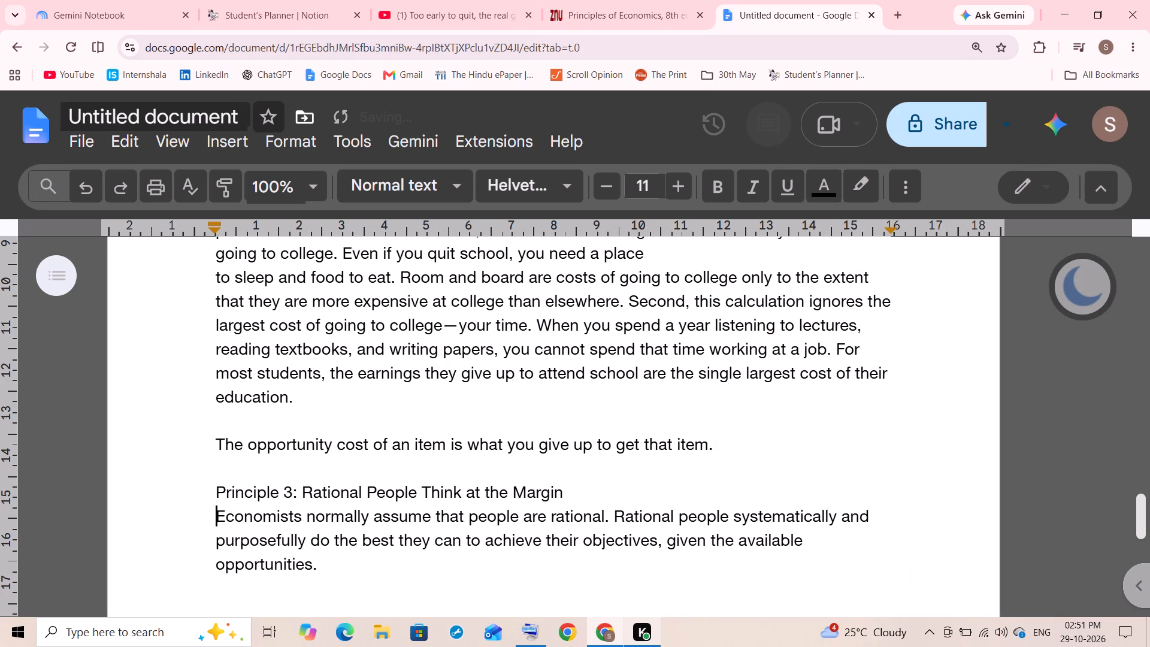
Remove the blank line above the sentence "The opportunity cost of an item is what you give up to get that item.".
click(214, 449)
key(BackSpace)
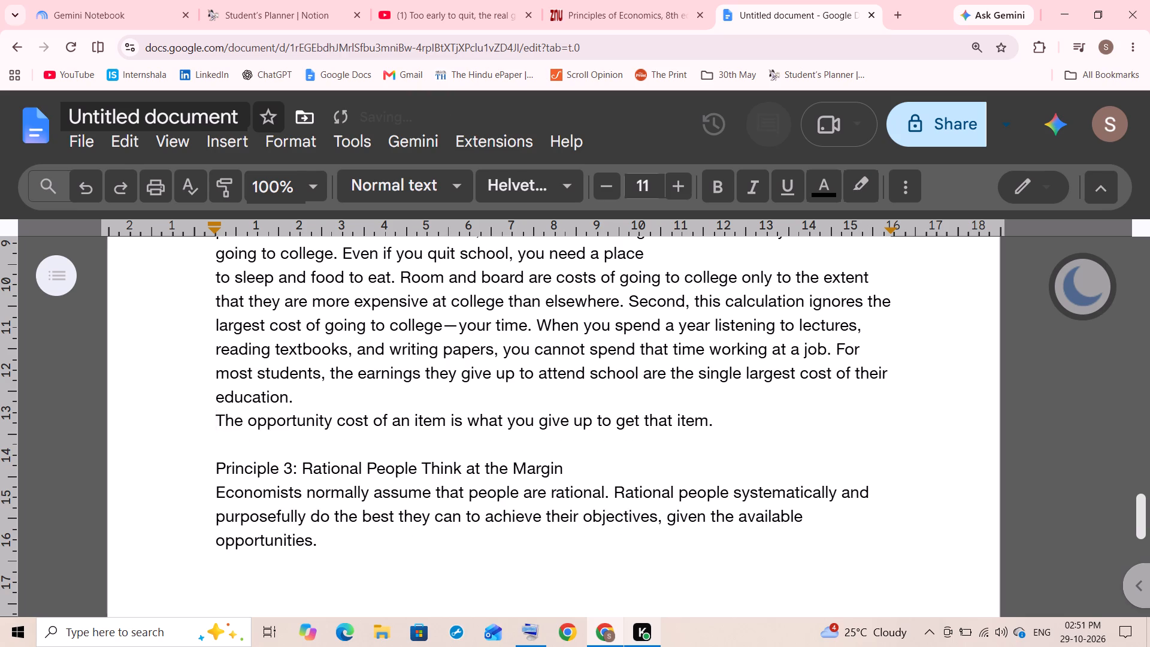
Make the sentence "The opportunity cost of an item is what you give up to get that item." bold.
drag(723, 418, 195, 428)
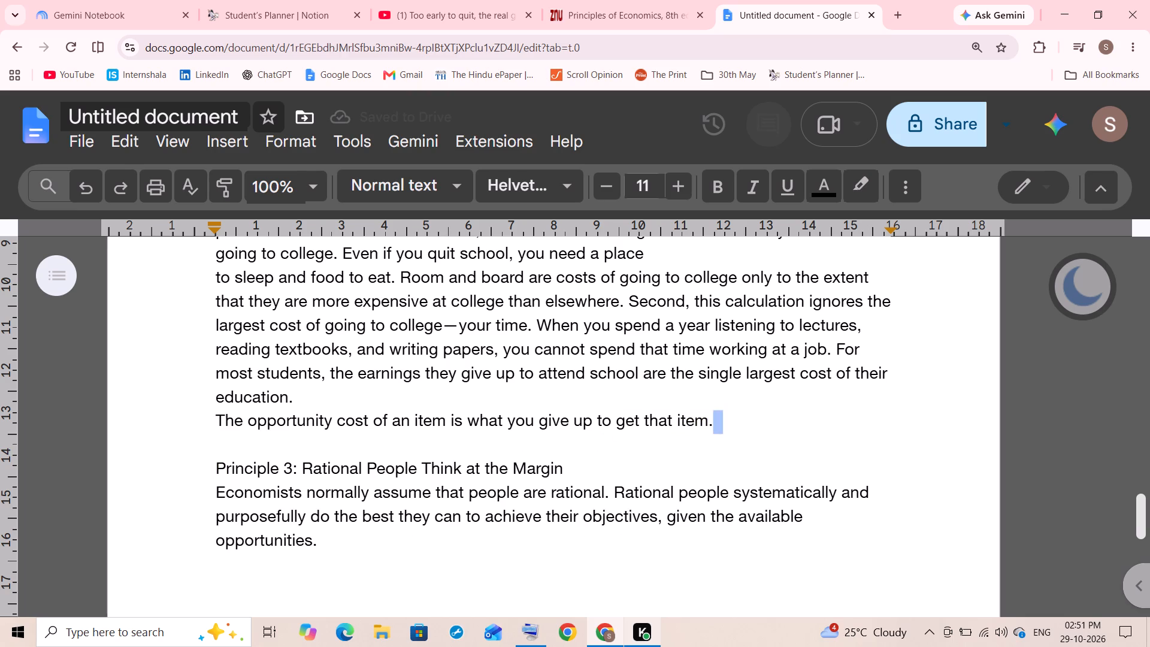
drag(195, 428, 219, 425)
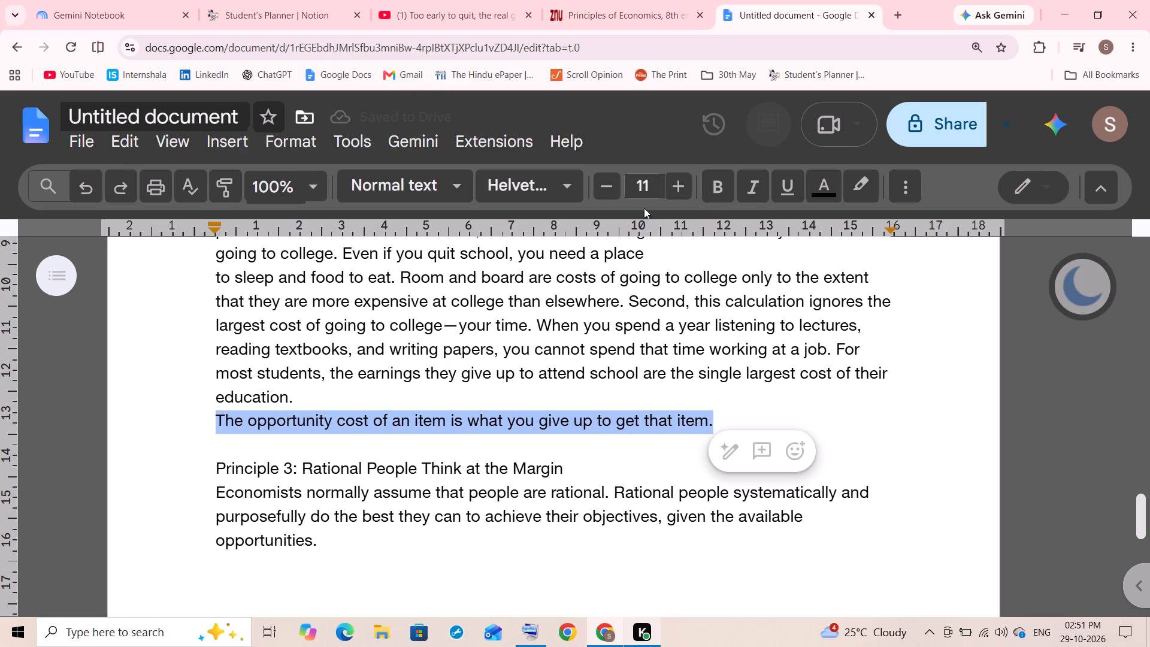
click(720, 189)
click(654, 281)
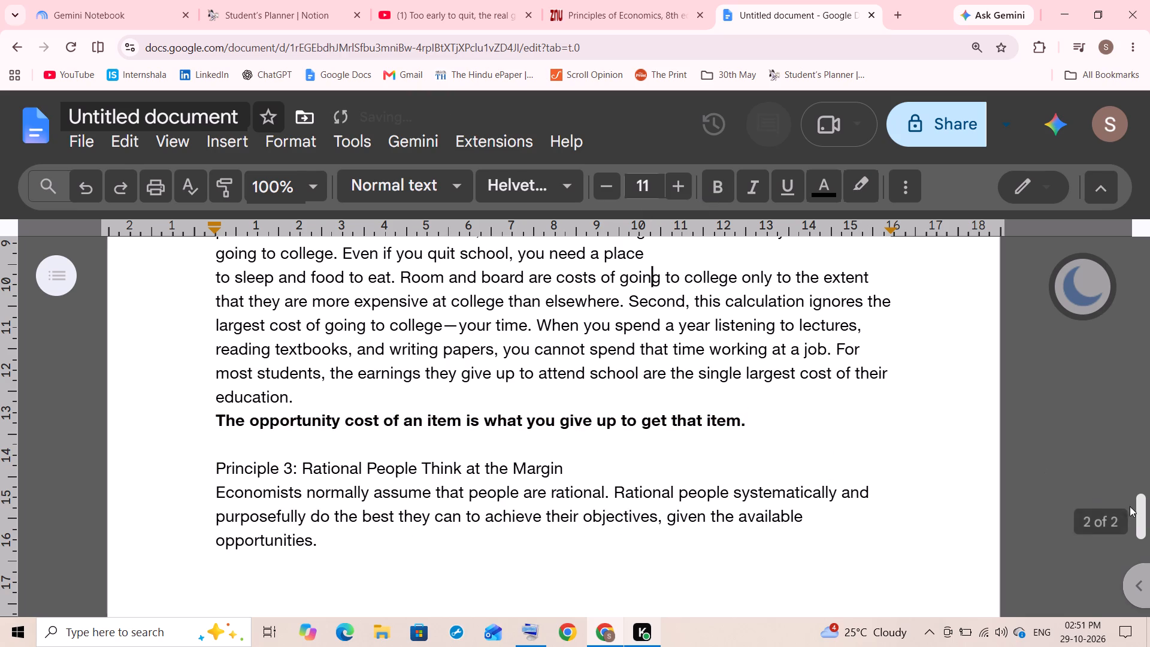
Make the heading "Principle 3: Rational People Think at the Margin" bold.
drag(1143, 513, 1134, 431)
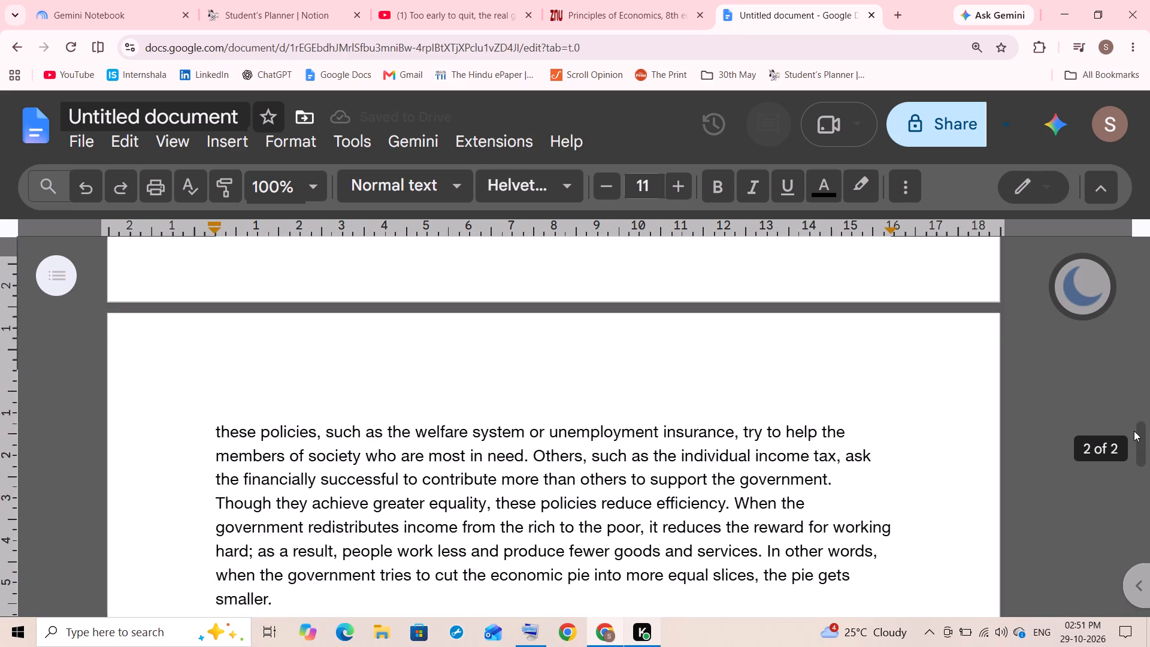
drag(1134, 431, 1121, 328)
drag(1139, 343, 1145, 489)
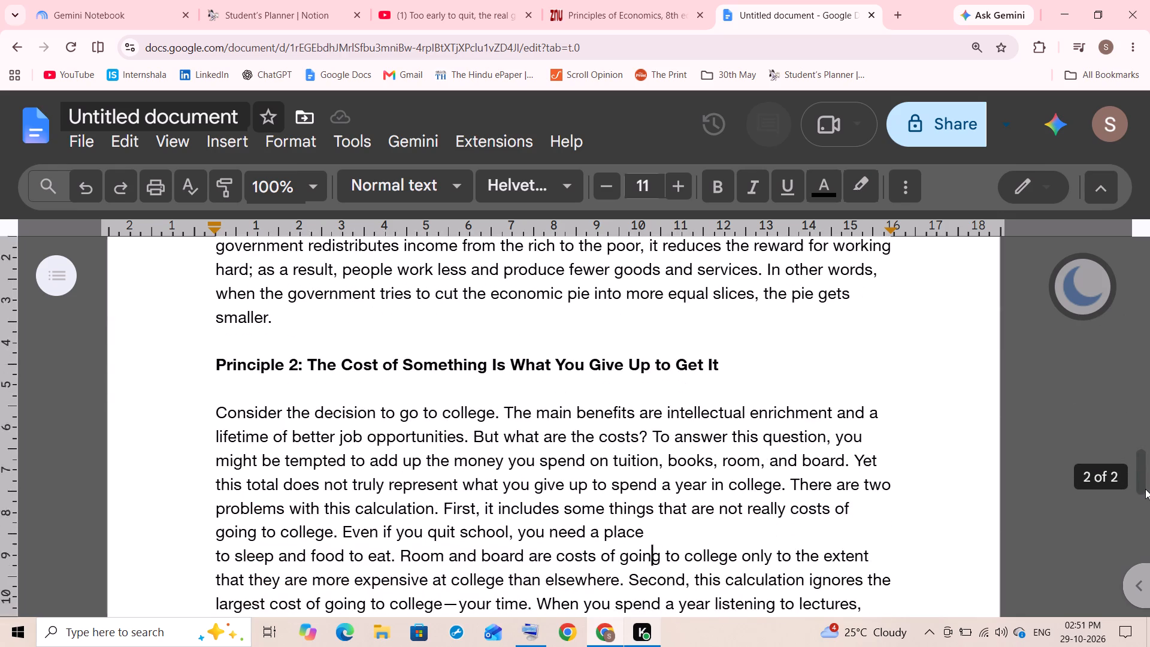
drag(1145, 489, 1143, 528)
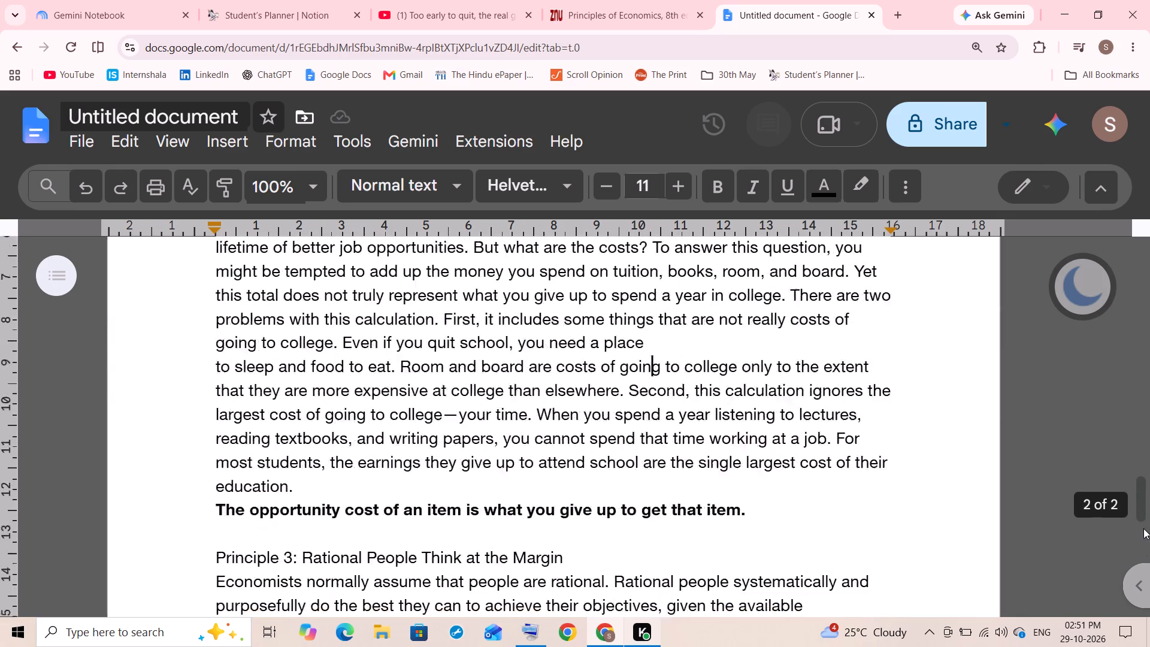
drag(1143, 528, 1141, 543)
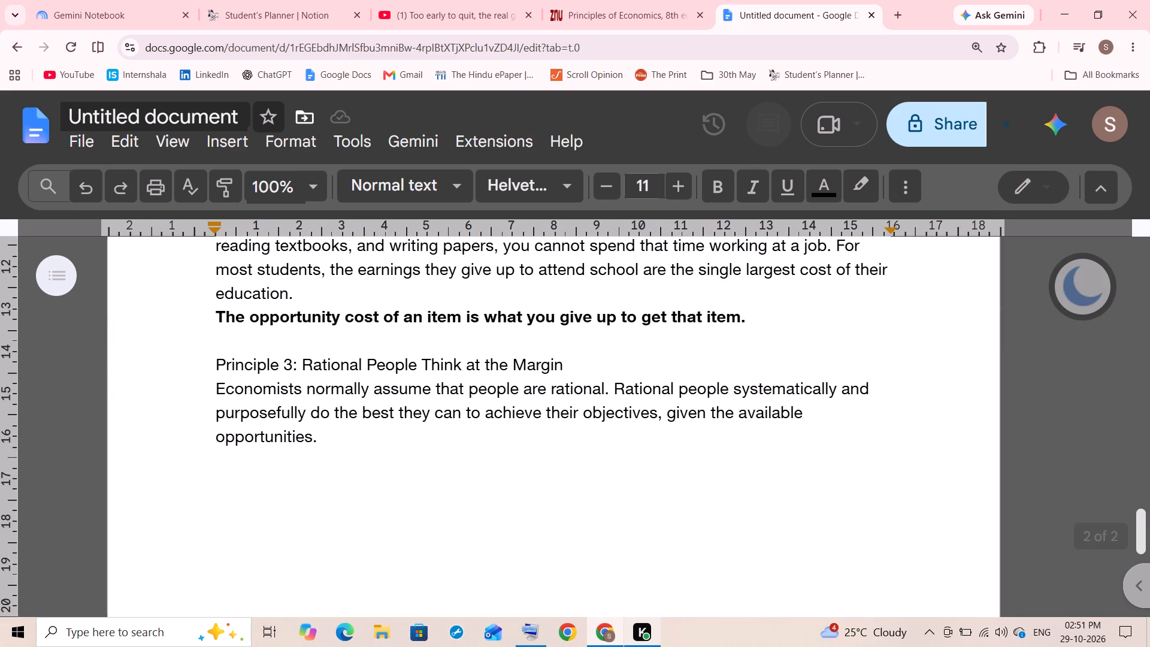
drag(634, 355, 186, 377)
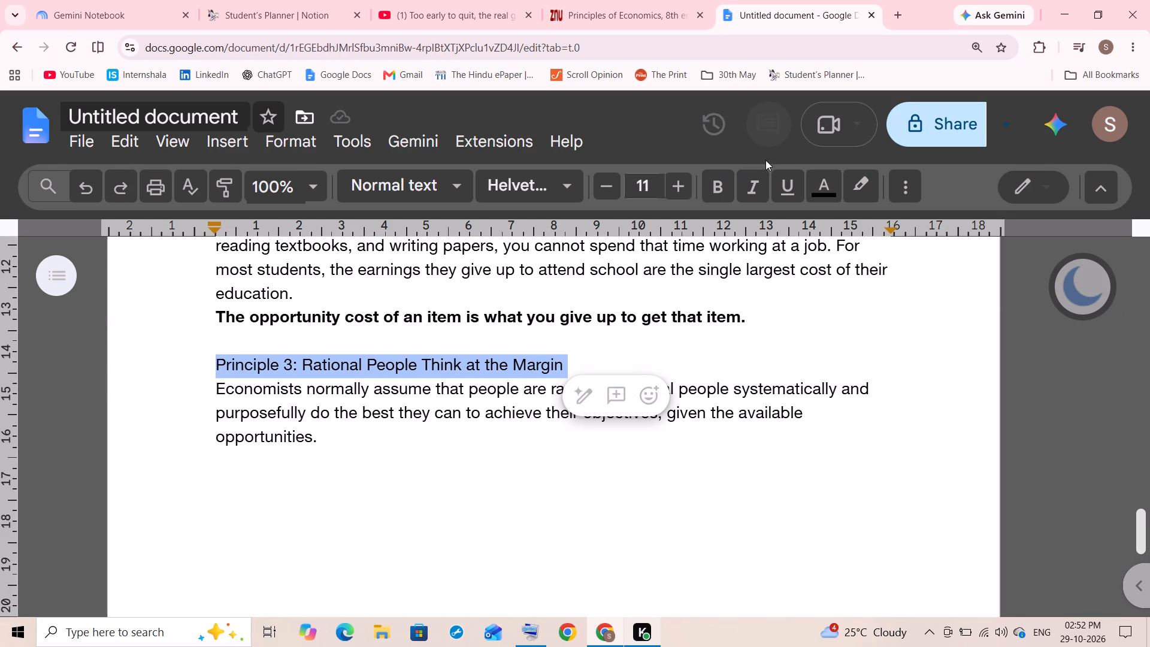
click(722, 179)
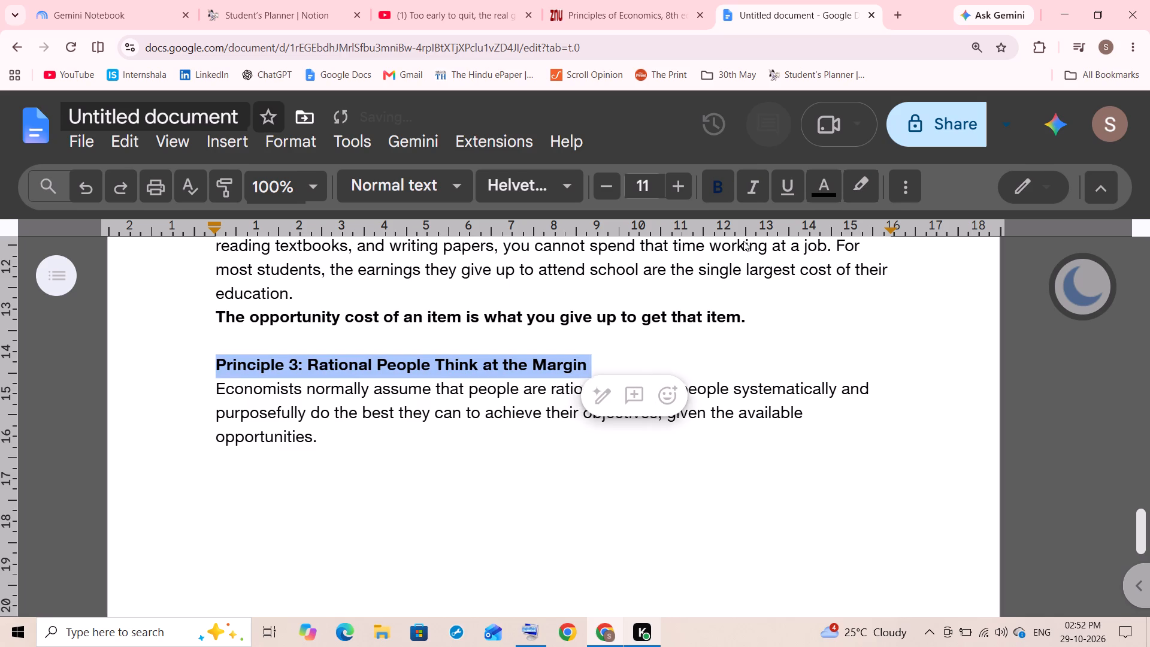
Start a new line below the paragraph ending "given the available opportunities." and return to the Principles of Economics PDF.
click(488, 449)
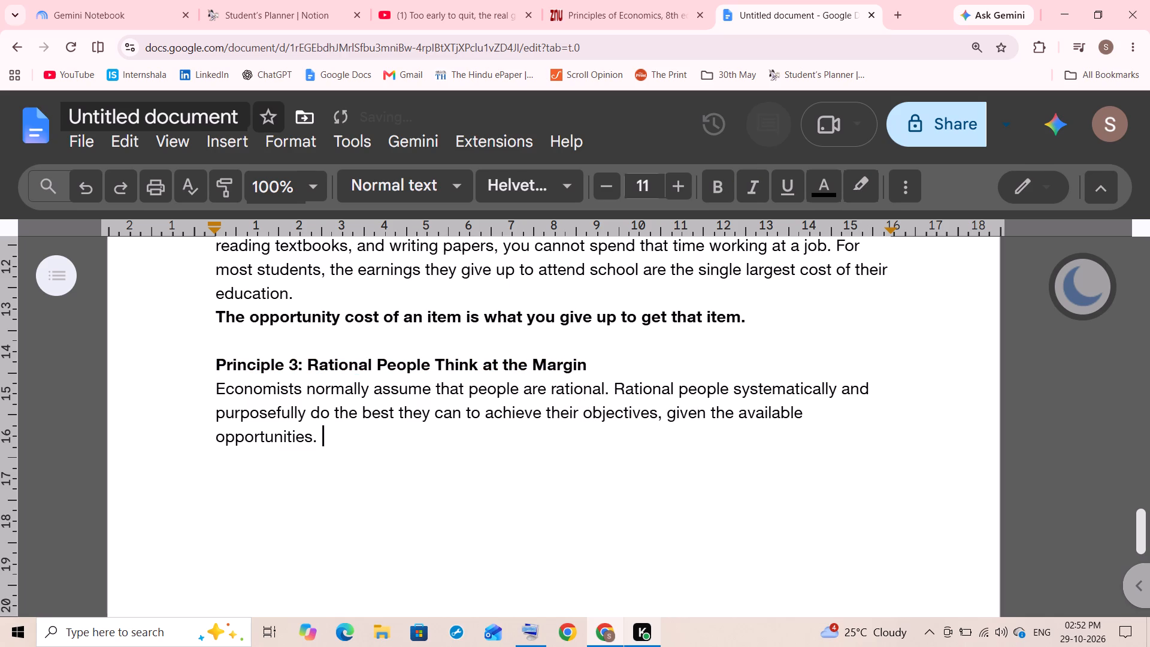
key(Return)
click(615, 0)
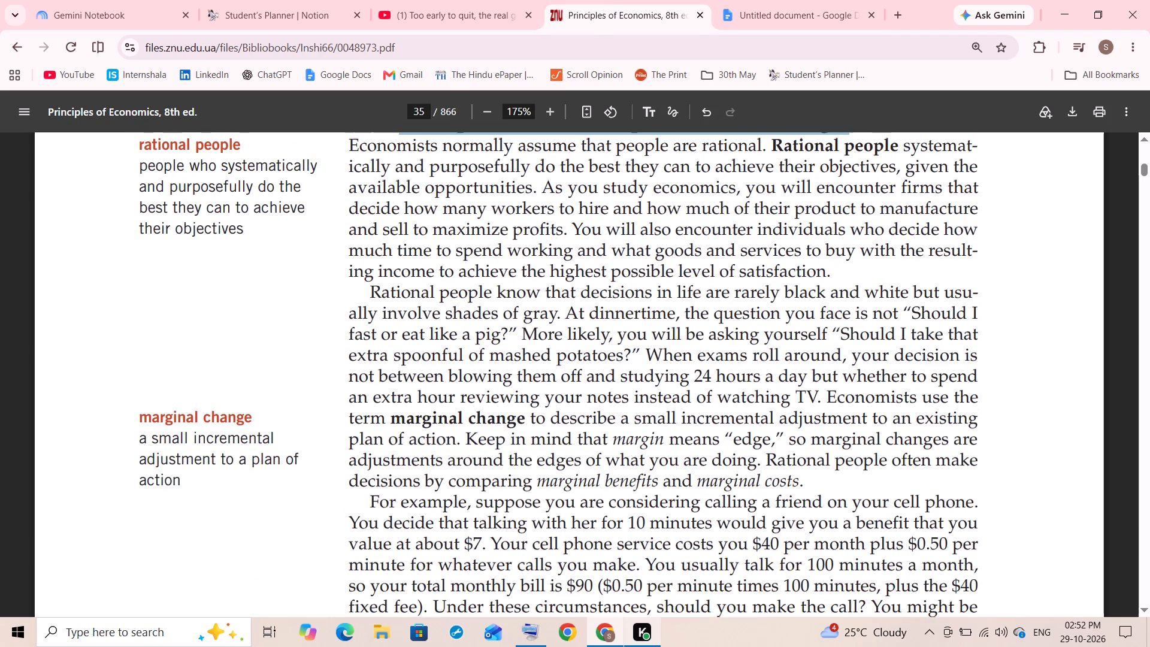
click(718, 0)
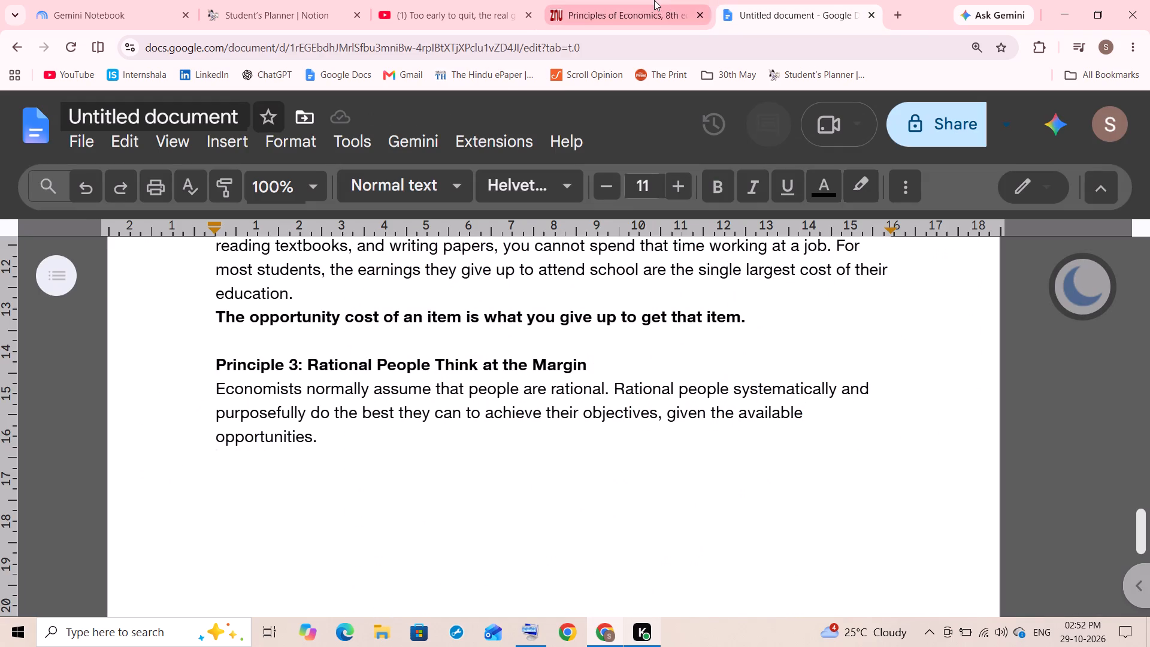
click(654, 0)
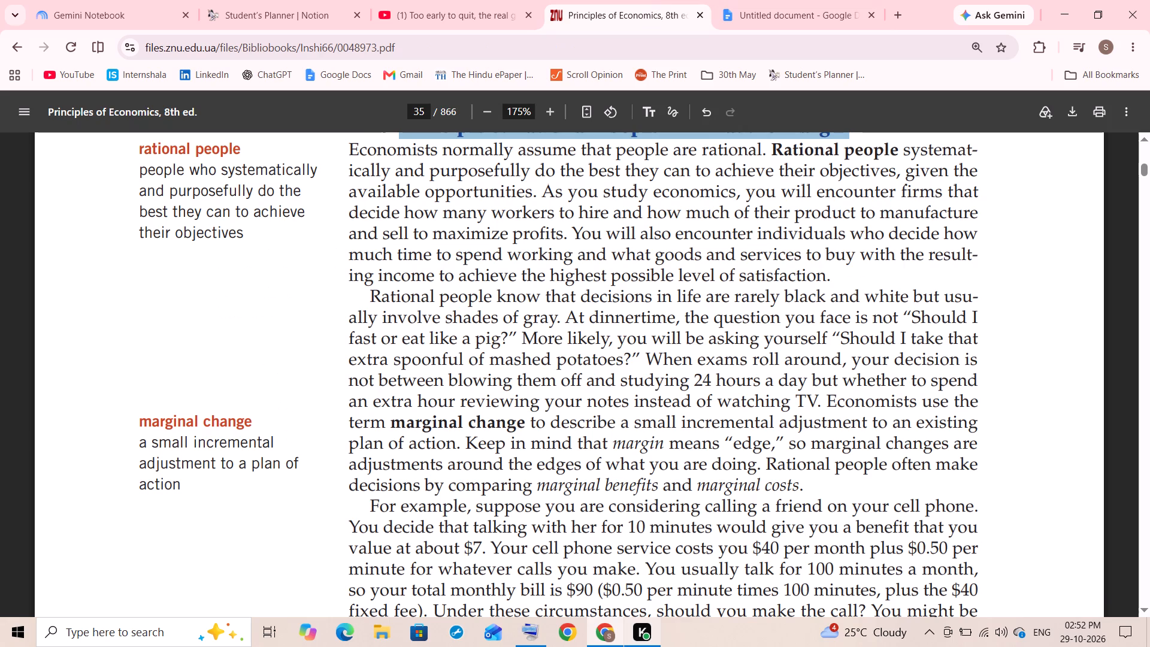
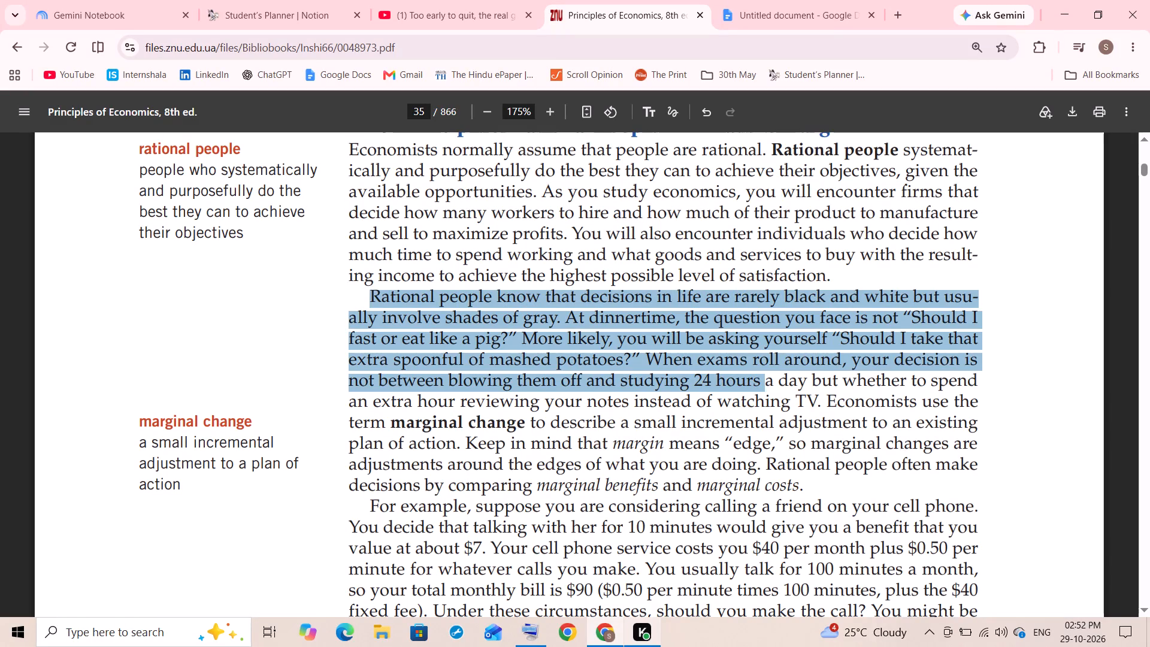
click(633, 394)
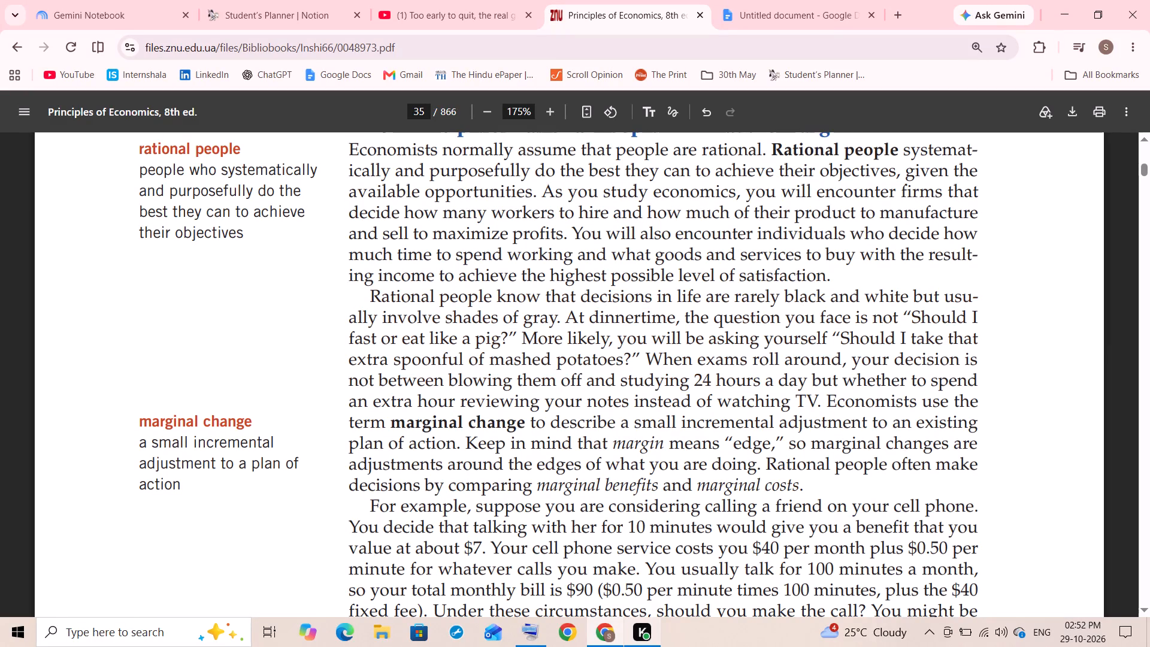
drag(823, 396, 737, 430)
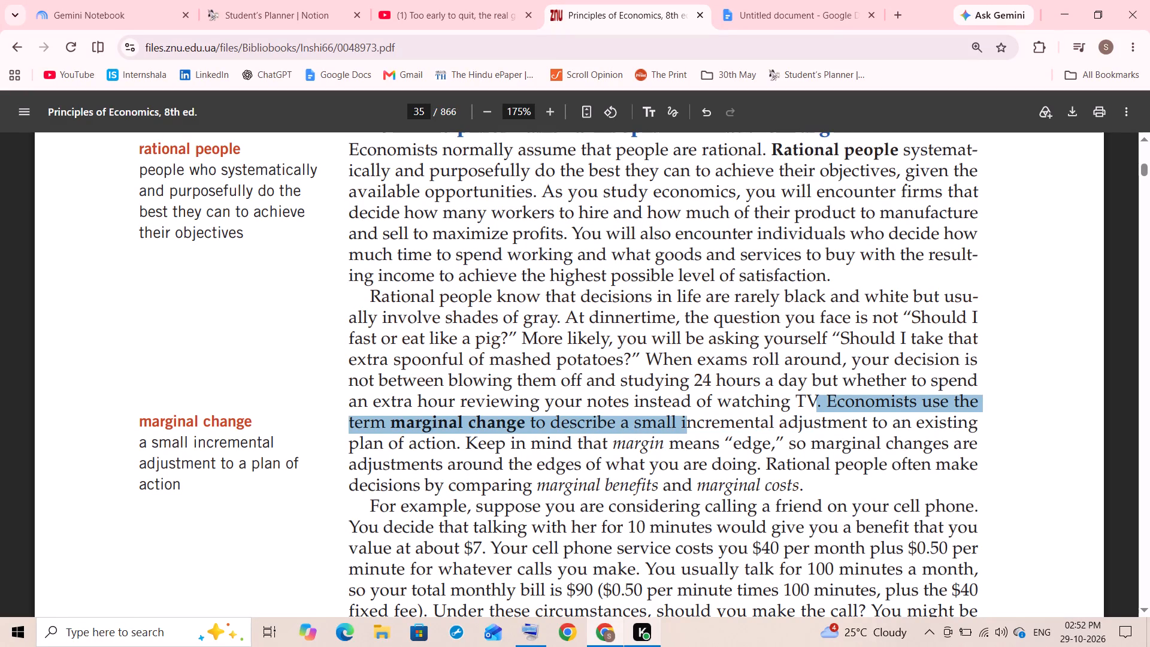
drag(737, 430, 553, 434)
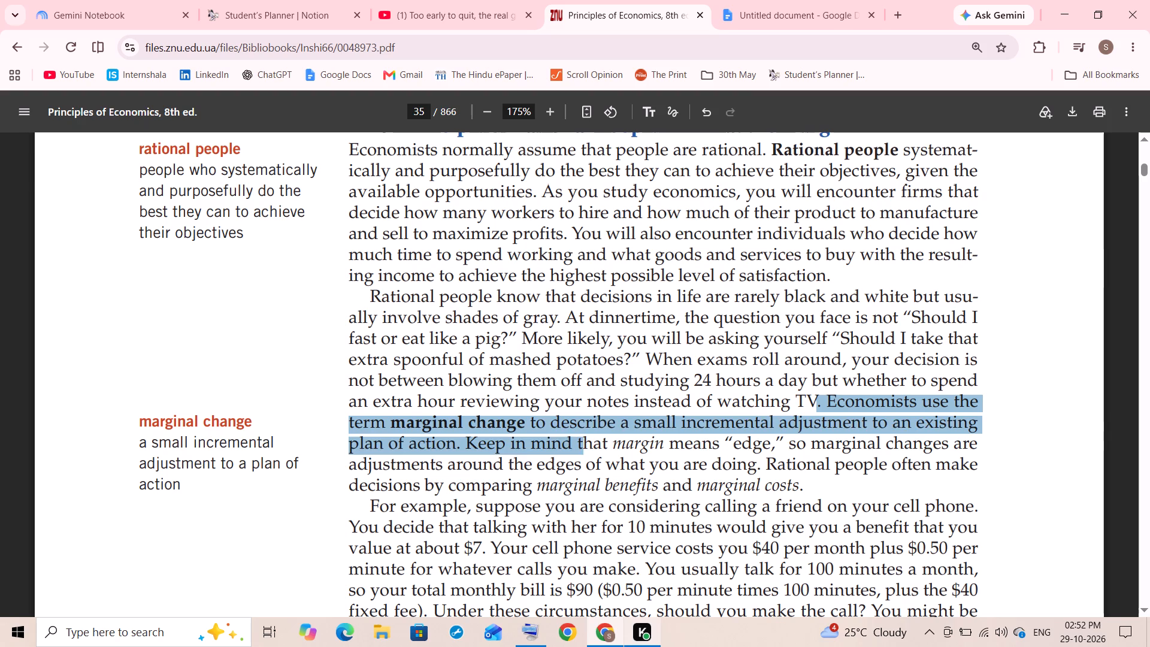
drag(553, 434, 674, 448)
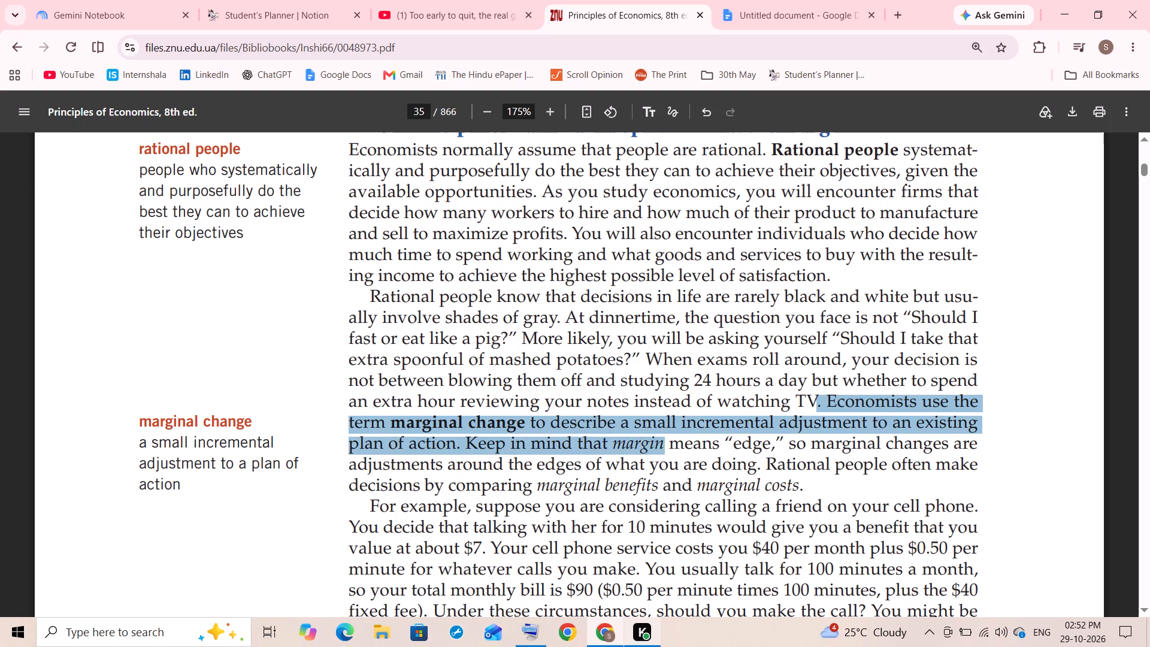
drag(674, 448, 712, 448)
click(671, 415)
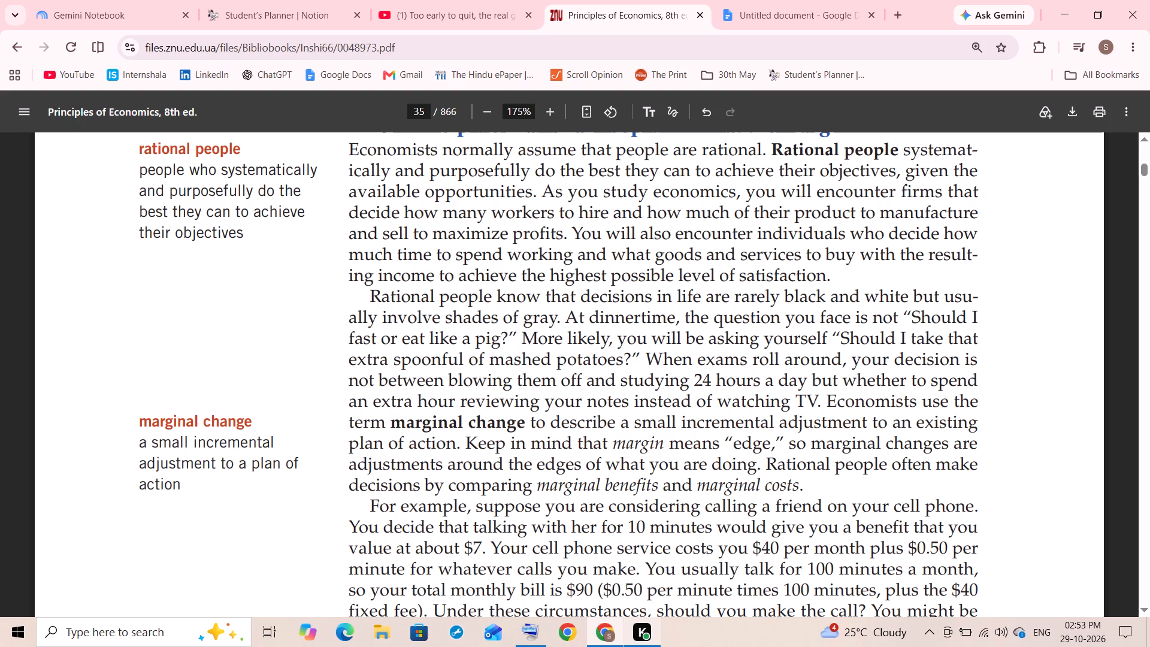
Copy the sentence from "When exams roll around" to "instead of watching TV" into the Google Docs document below the paragraph ending "opportunities.".
drag(647, 355, 813, 382)
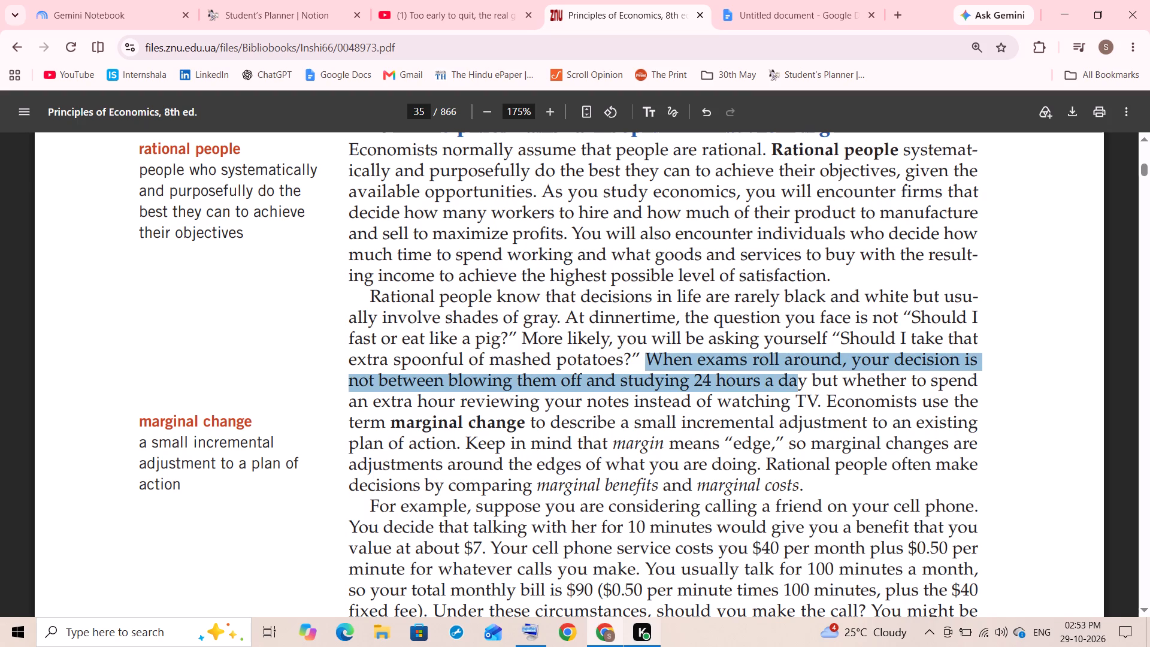
drag(813, 382, 813, 406)
right_click(785, 391)
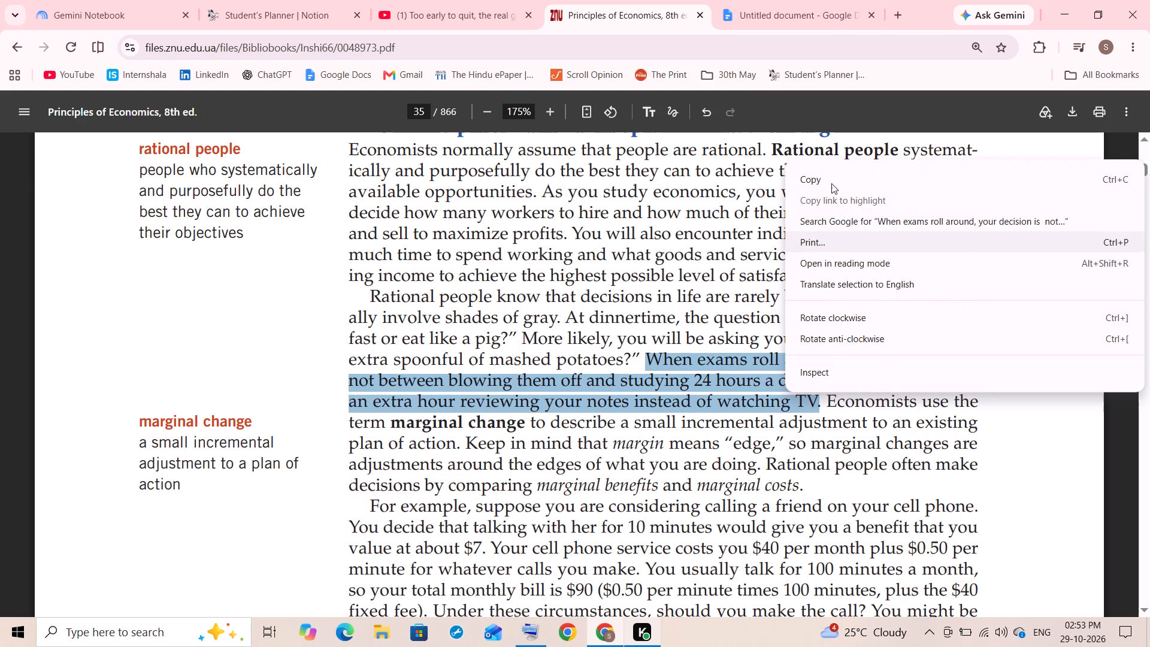
click(831, 183)
click(808, 0)
right_click(226, 460)
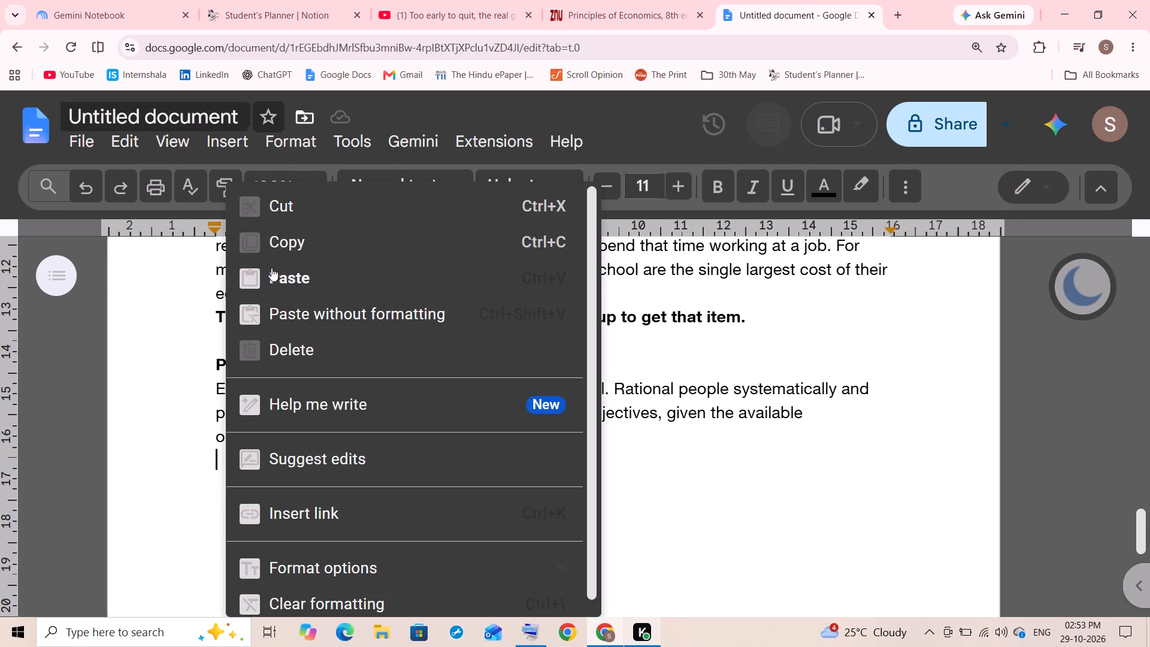
click(271, 268)
Copy the PDF passage from "Economists use the term marginal change" through "marginal benefits and marginal costs".
click(649, 11)
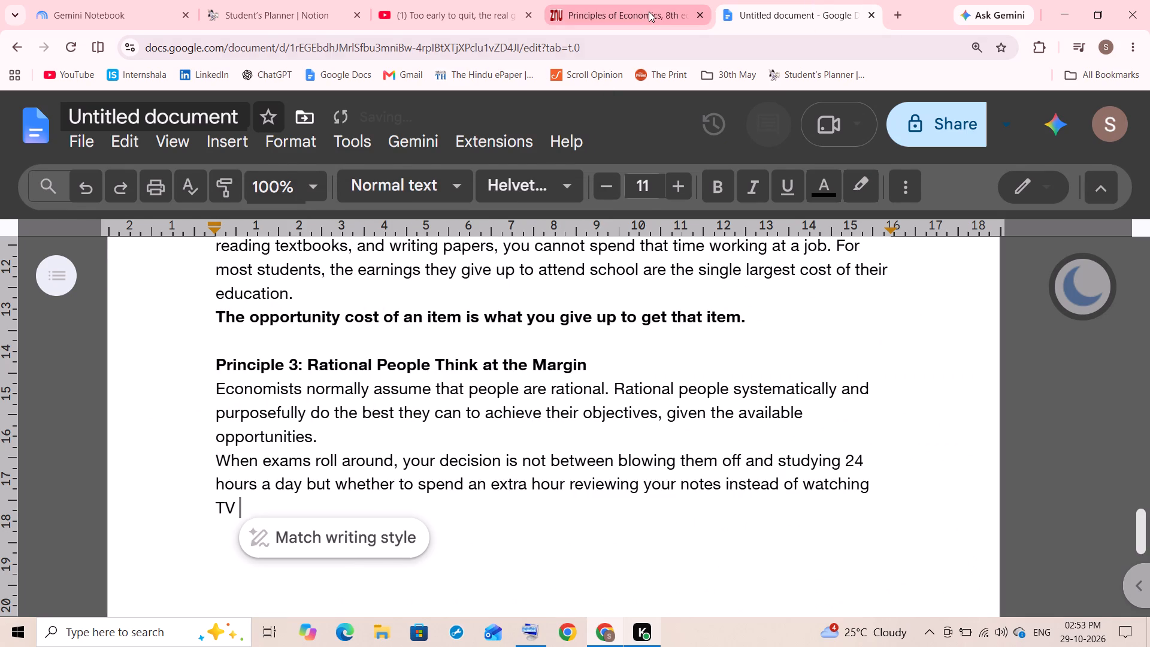
click(836, 404)
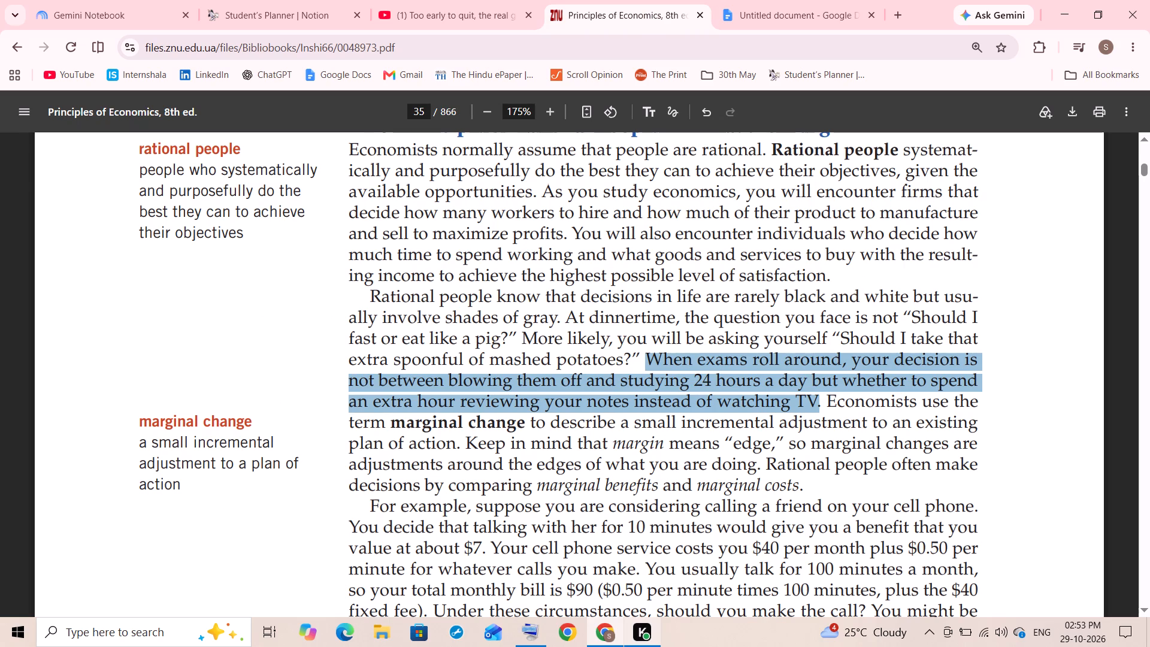
drag(828, 402, 814, 439)
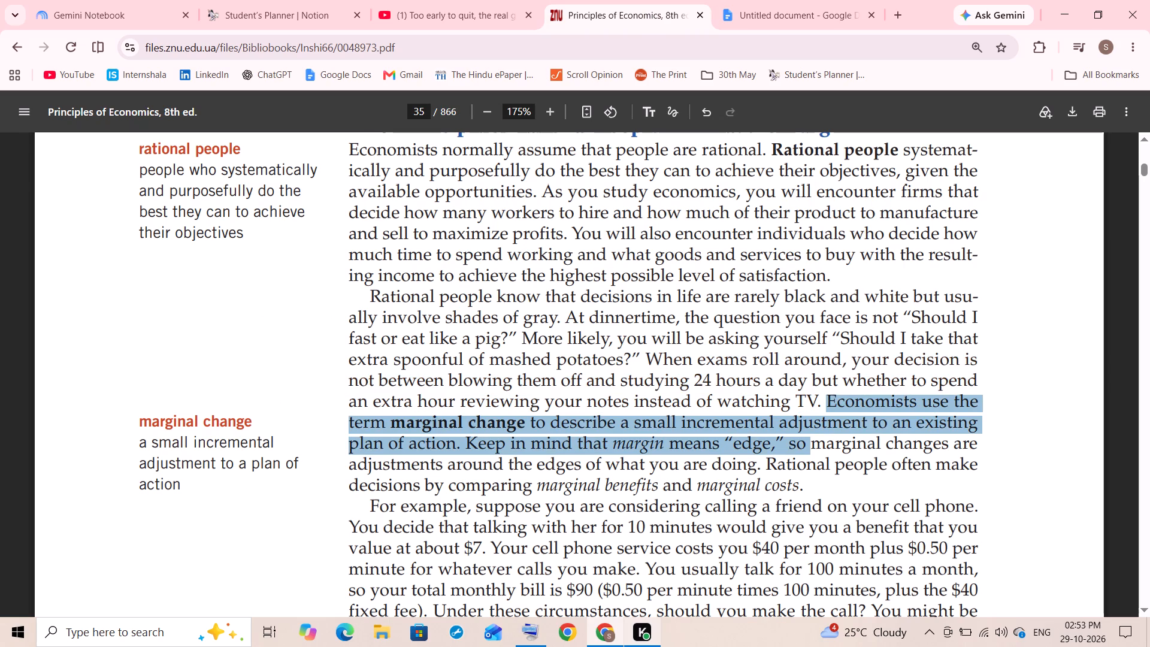
drag(814, 439, 962, 446)
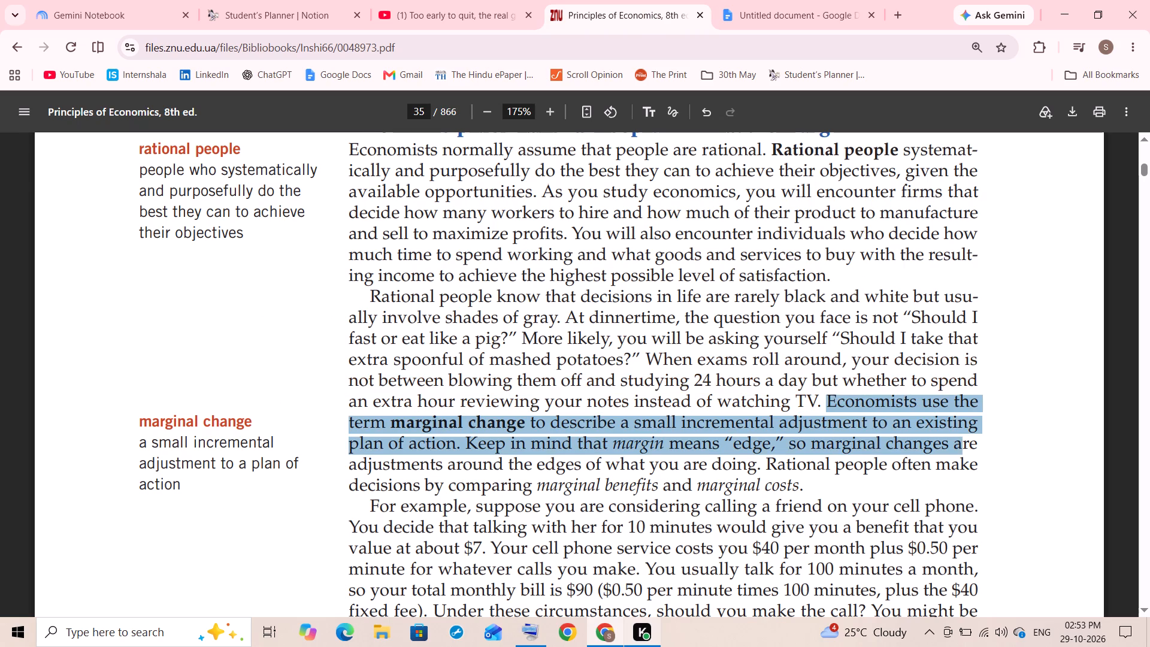
drag(962, 446, 635, 476)
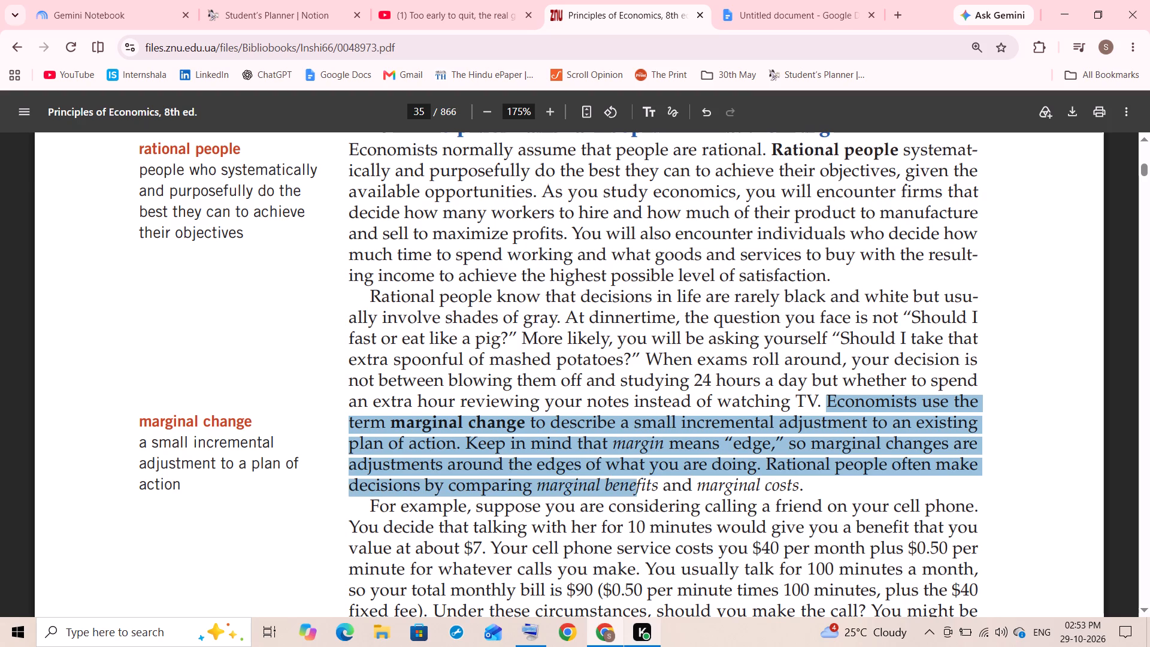
drag(635, 476, 635, 475)
drag(635, 475, 635, 474)
drag(635, 474, 695, 481)
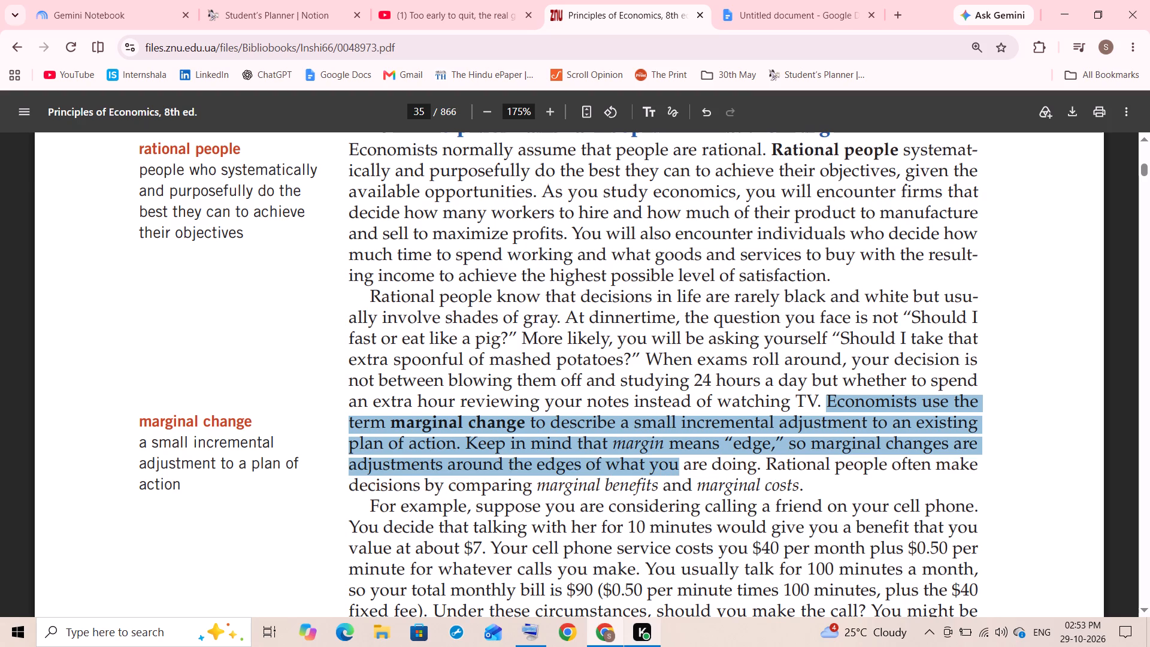
drag(695, 481, 800, 486)
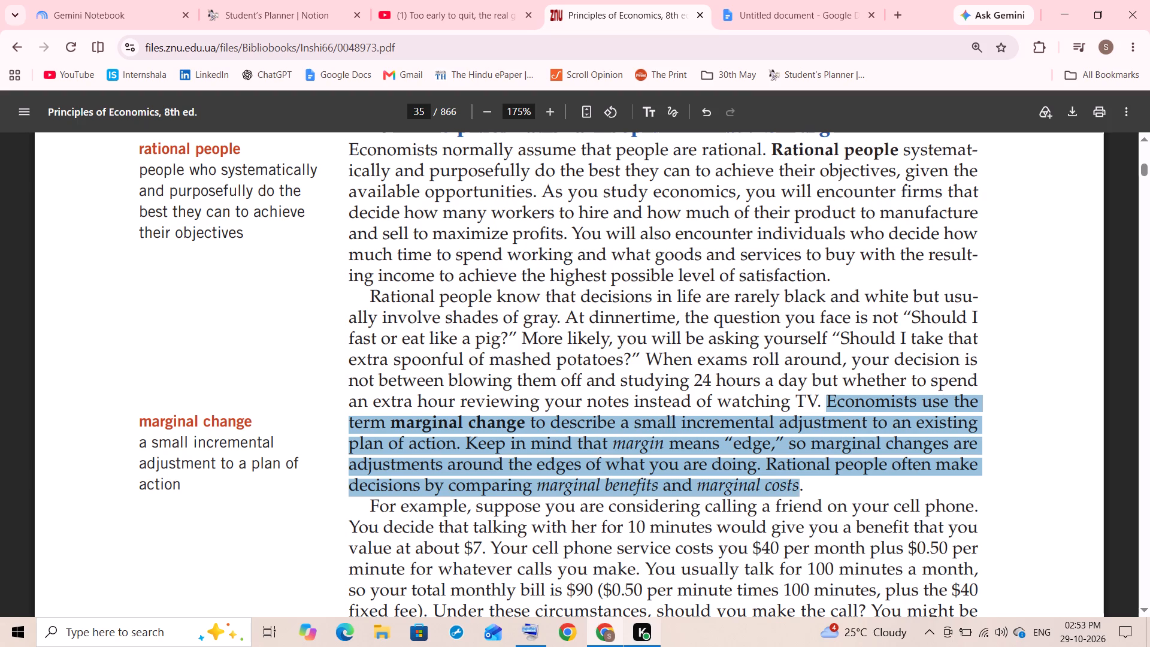
right_click(705, 467)
right_click(705, 467)
right_click(705, 467)
click(734, 255)
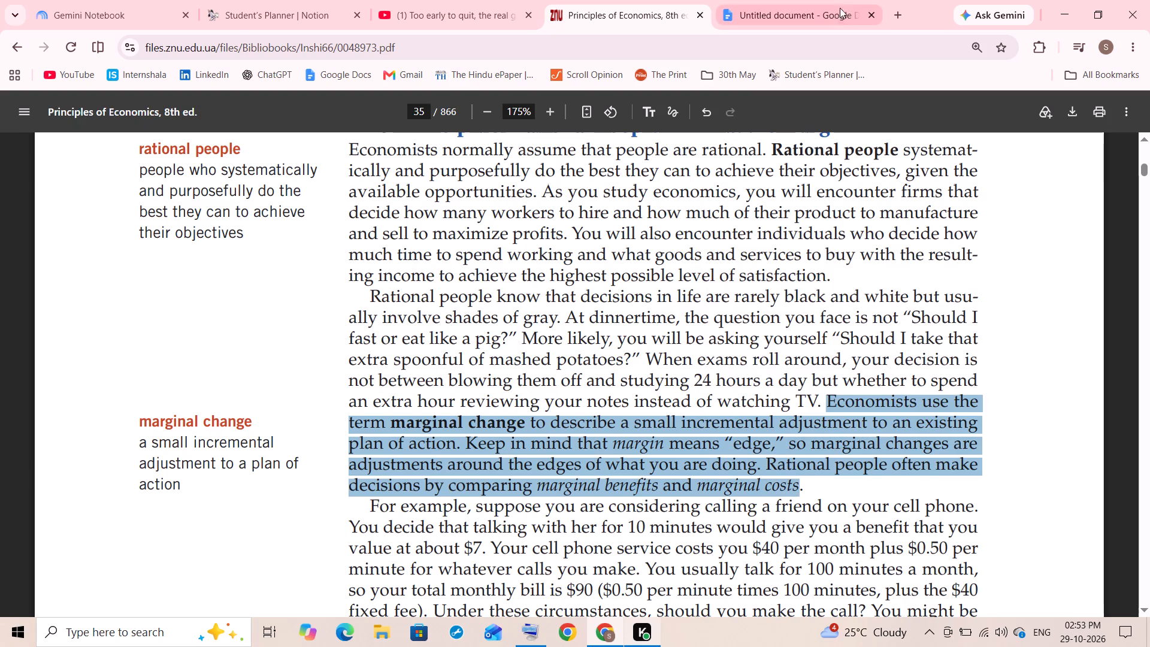
Paste the marginal change passage on a new line below the exam sentence in the Google Docs document, and add a line after it.
click(837, 4)
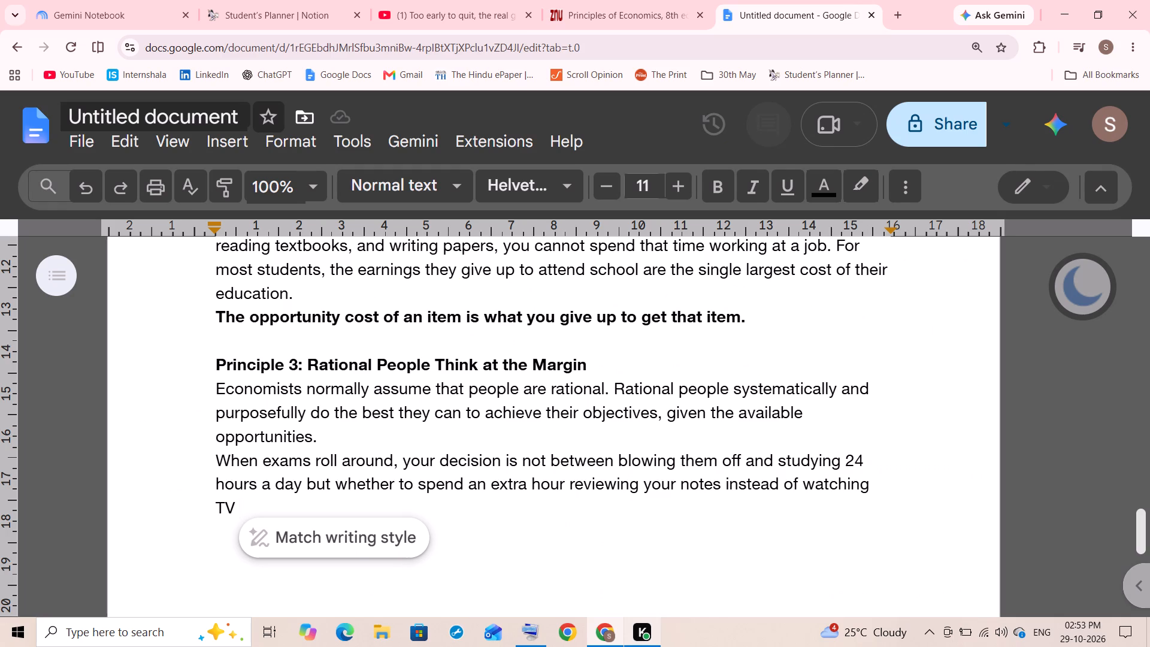
key(Return)
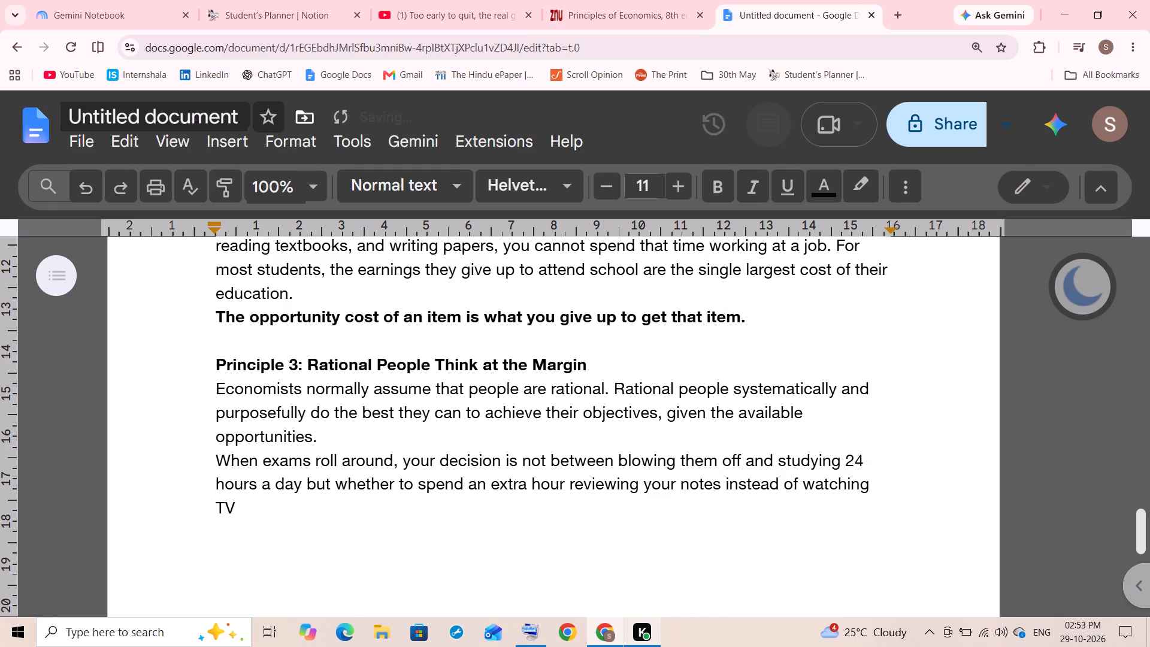
right_click(216, 533)
right_click(216, 533)
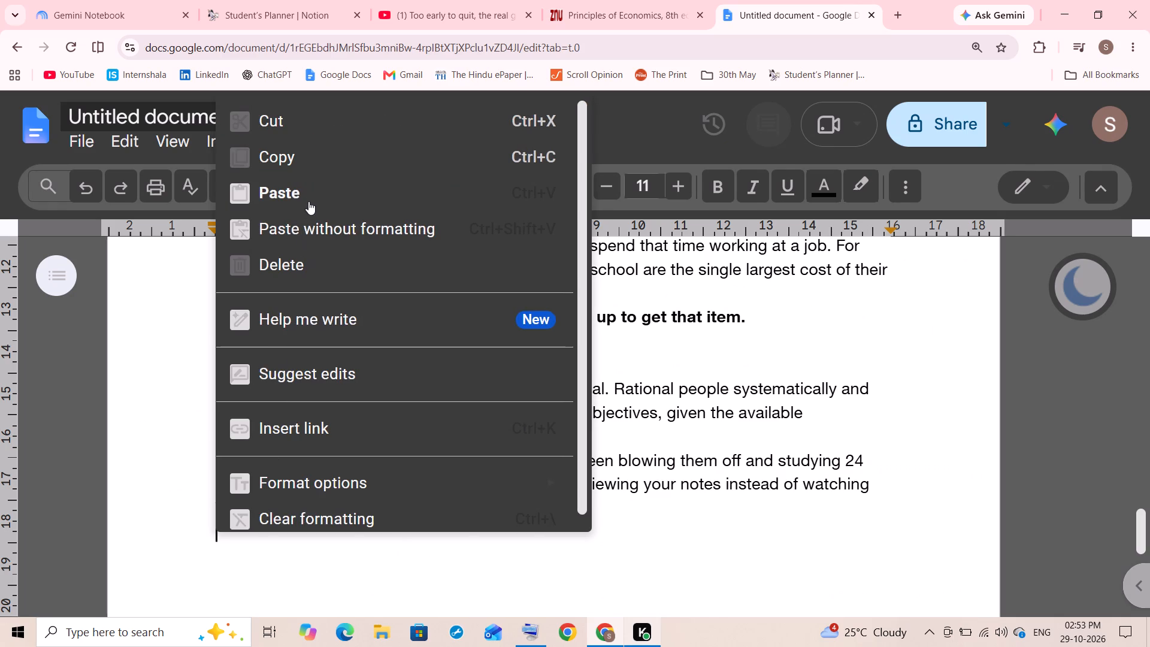
click(308, 198)
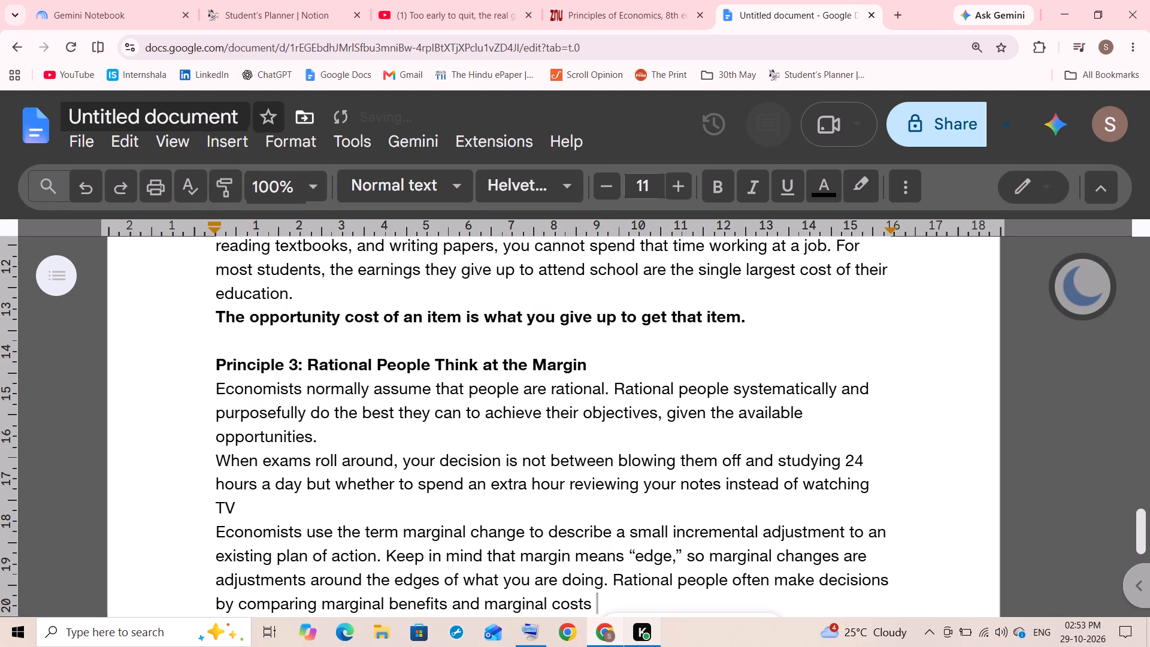
key(Return)
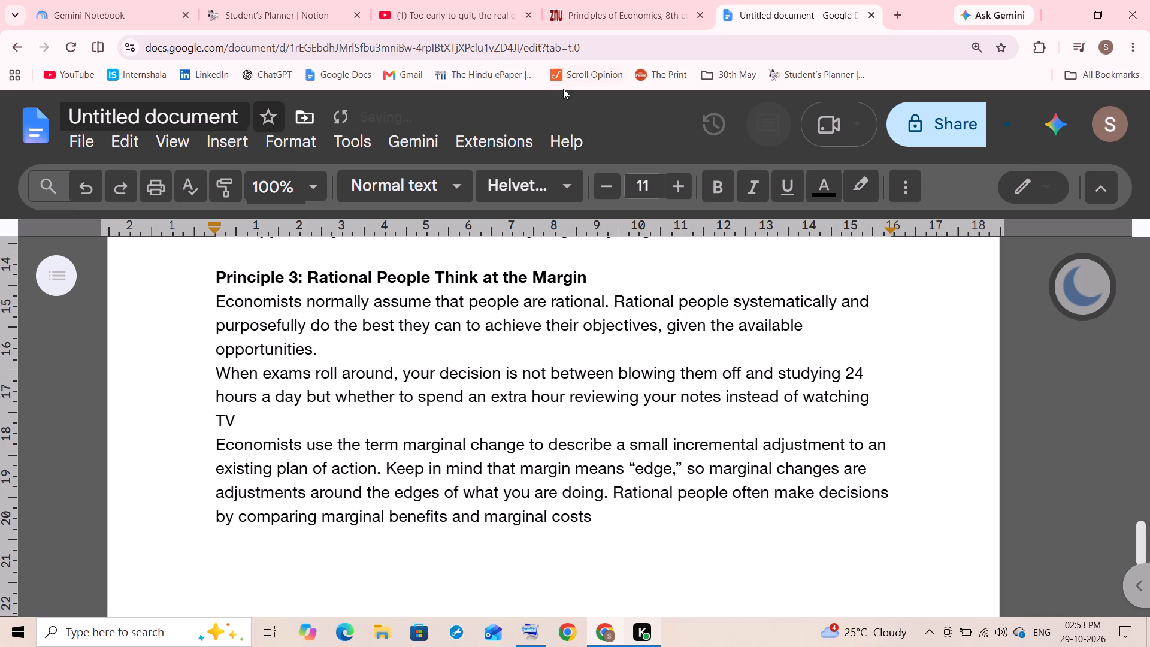
Return to the Principles of Economics PDF and read the example paragraph beginning "For example, suppose you are considering calling a friend on your cell phone.".
click(641, 0)
click(537, 452)
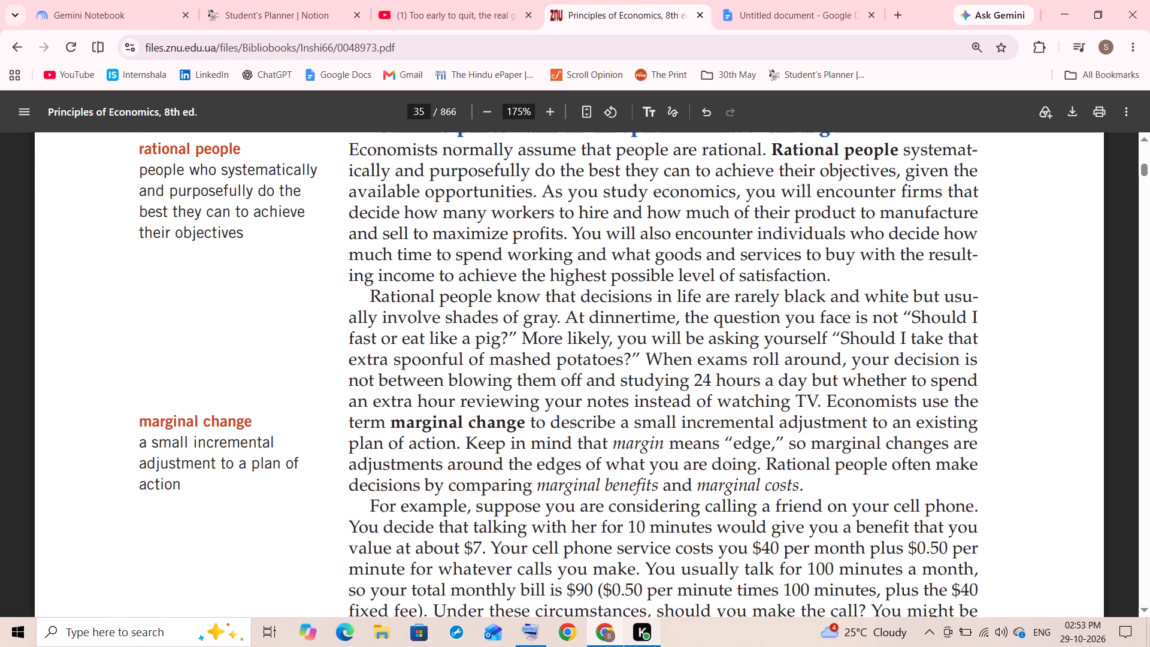
triple_click(1145, 607)
triple_click(1145, 607)
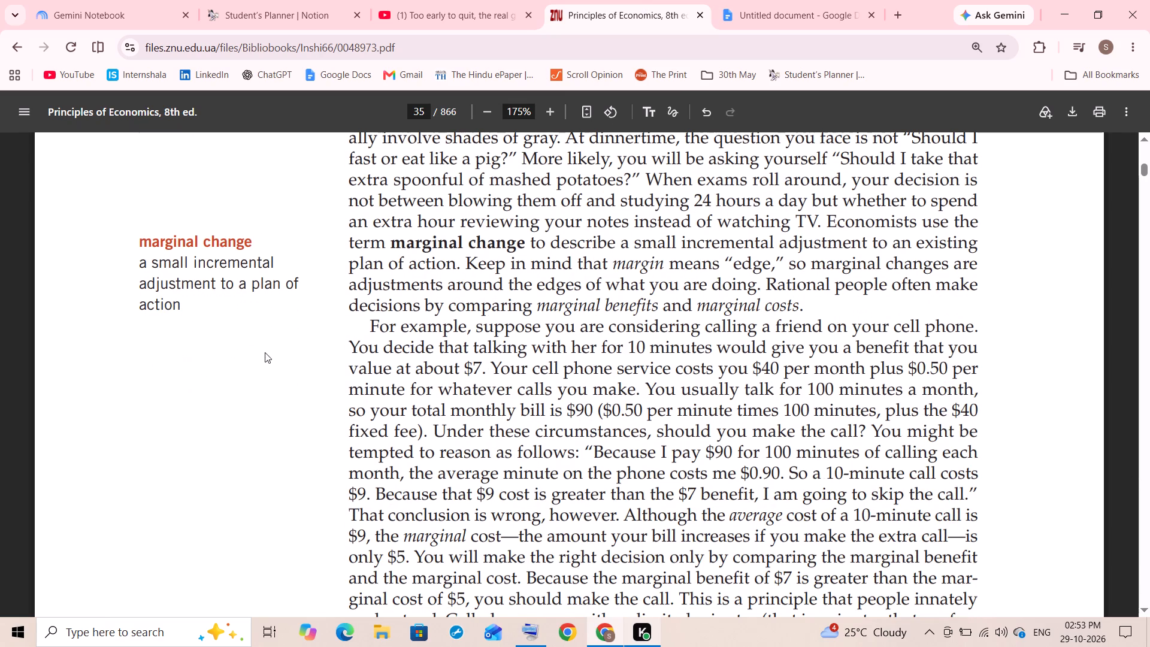
drag(366, 331, 529, 322)
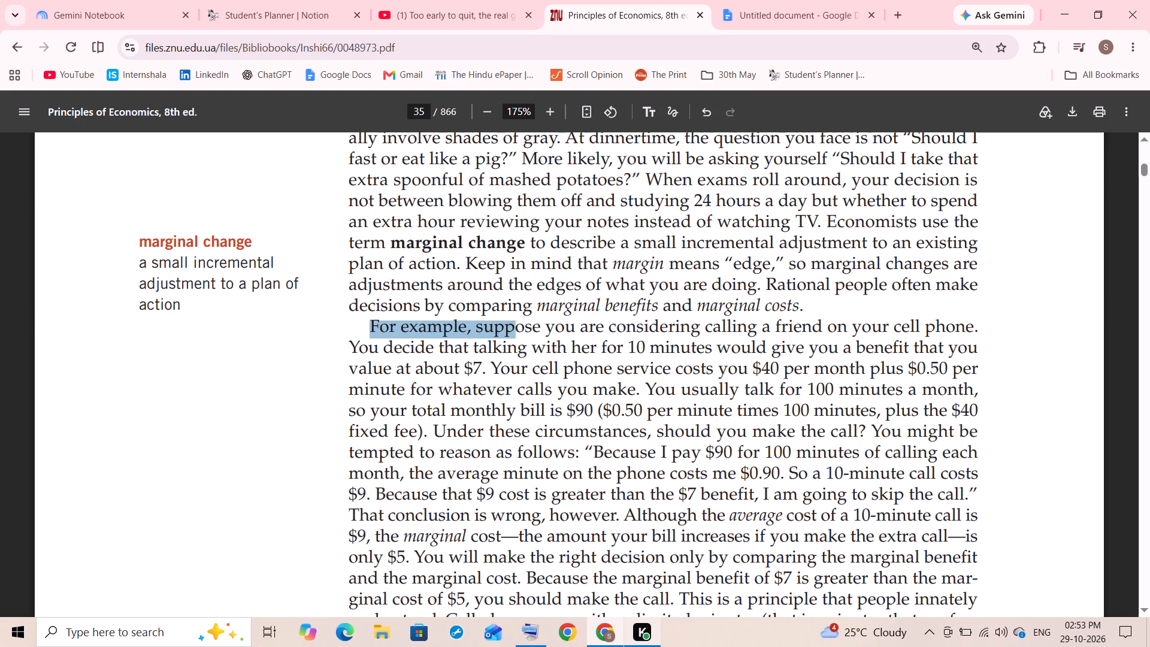
drag(529, 322, 894, 325)
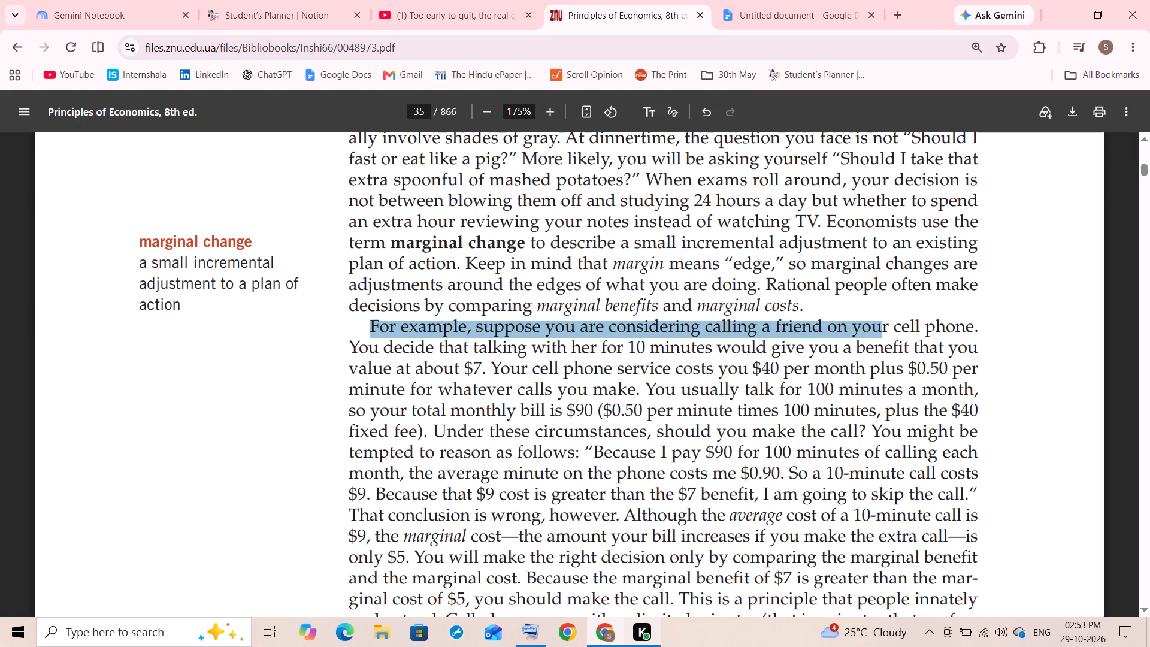
drag(894, 325, 520, 349)
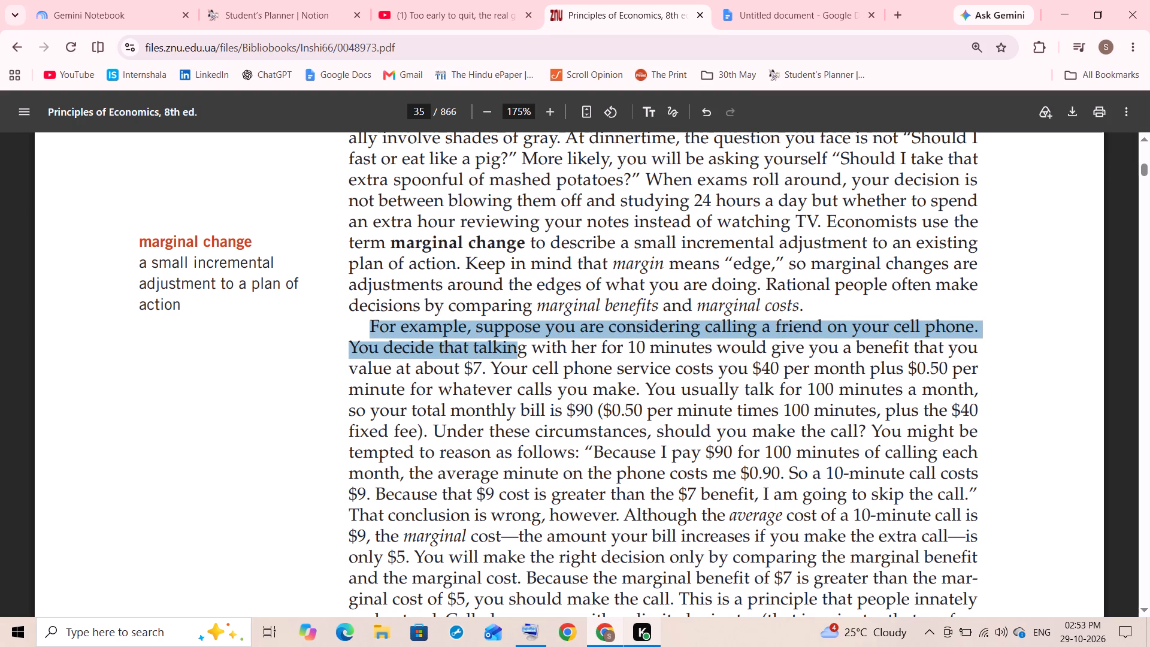
drag(520, 349, 882, 350)
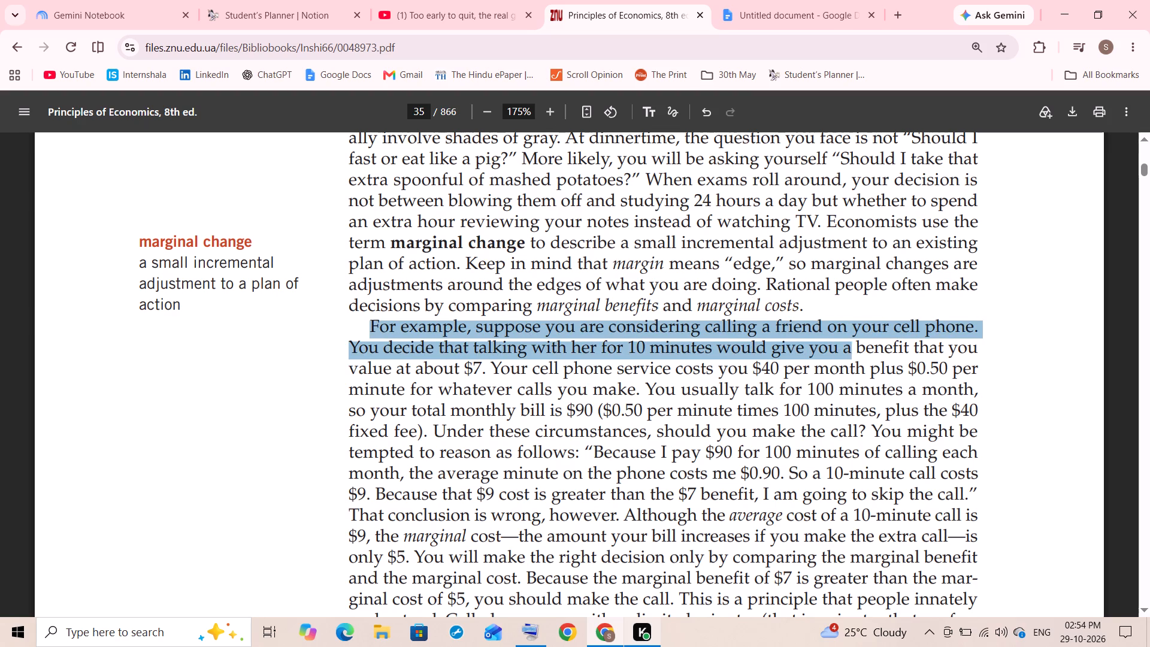
drag(882, 350, 619, 382)
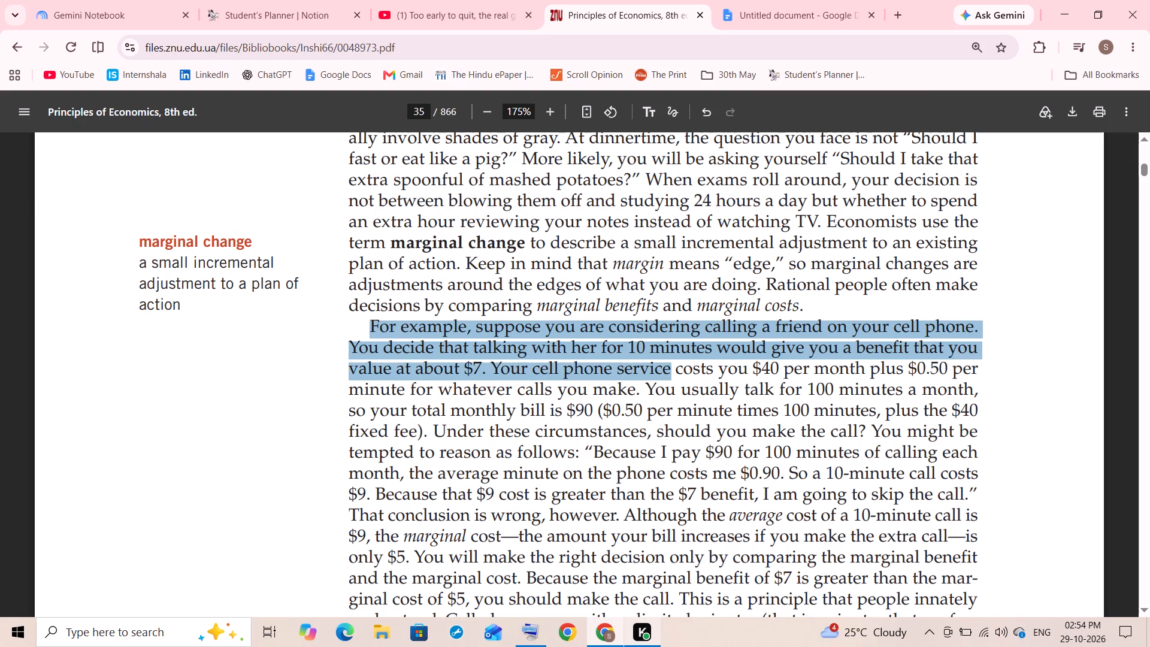
drag(619, 382, 490, 376)
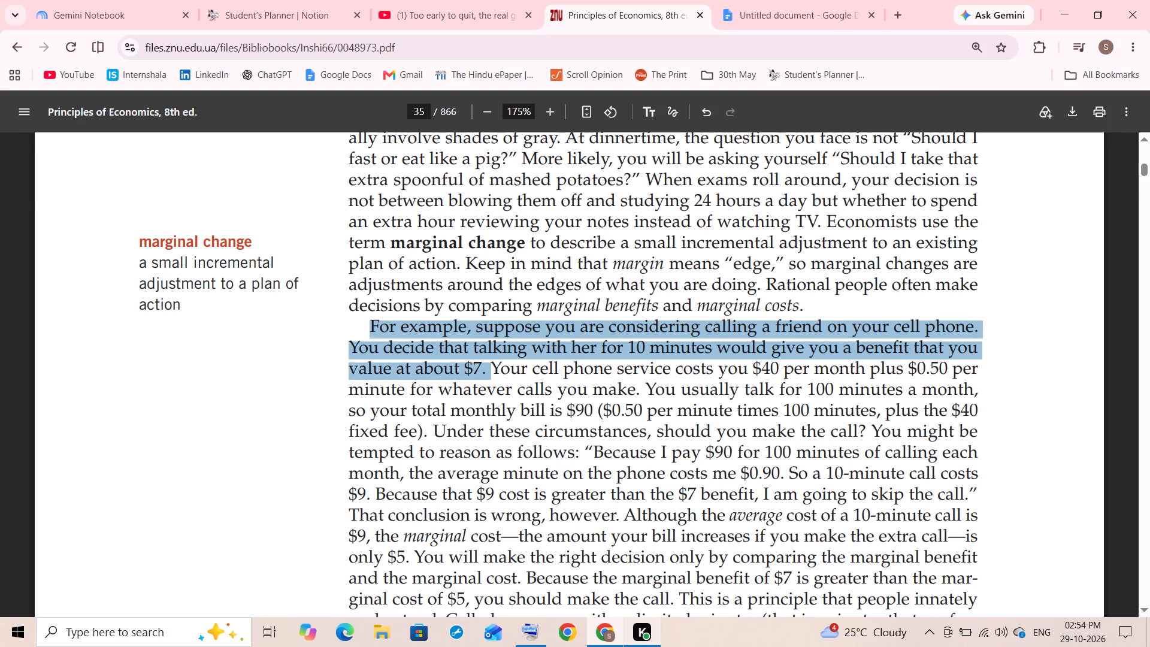
drag(490, 376, 650, 377)
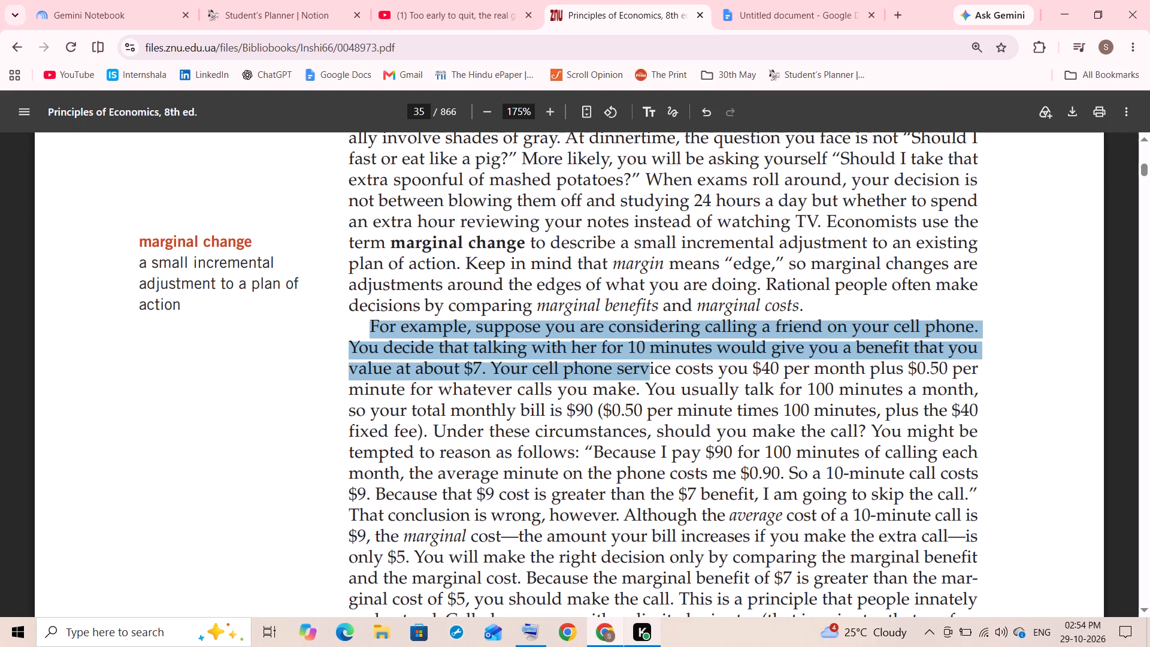
drag(650, 377, 818, 370)
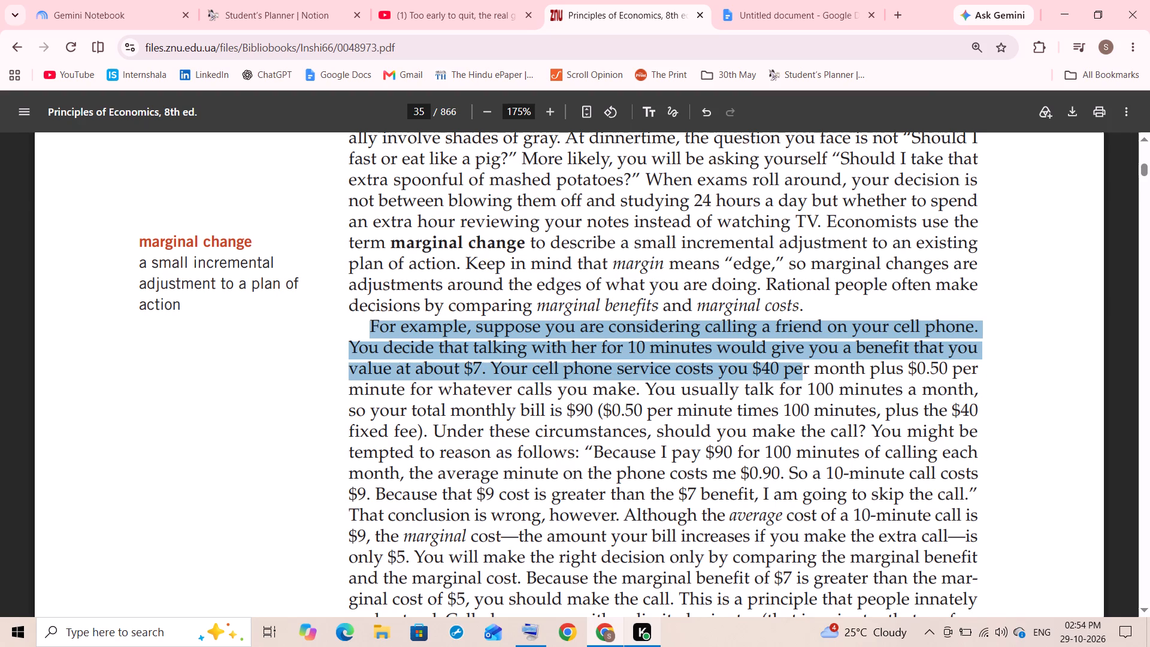
drag(818, 370, 976, 371)
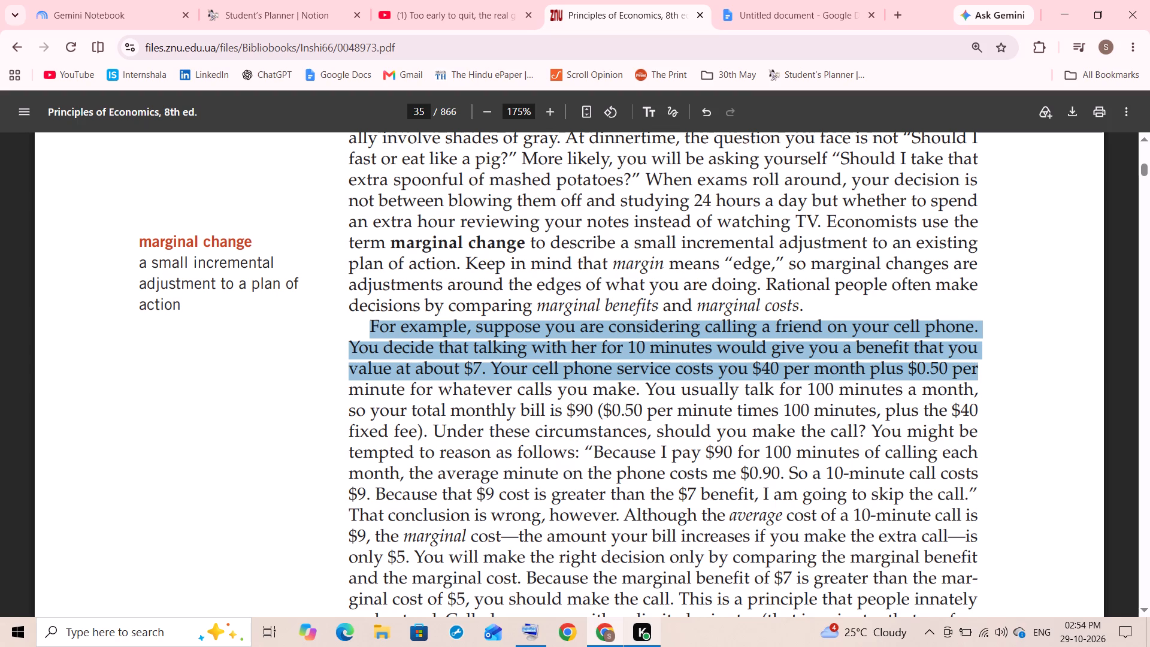
drag(976, 371, 592, 401)
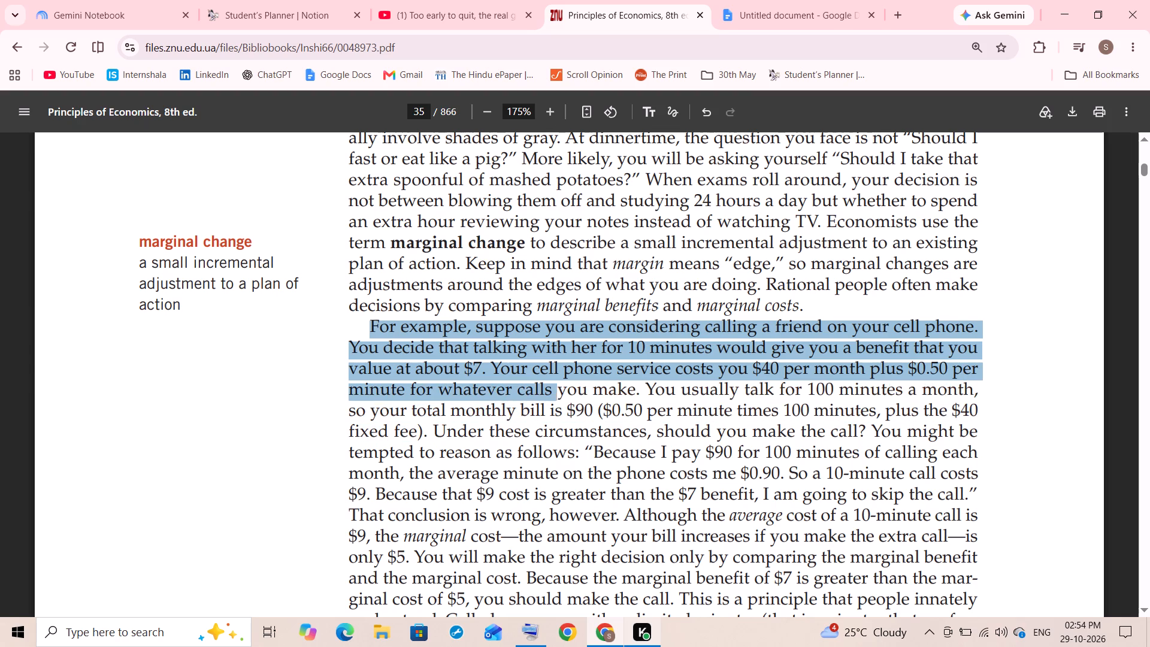
drag(592, 401, 774, 391)
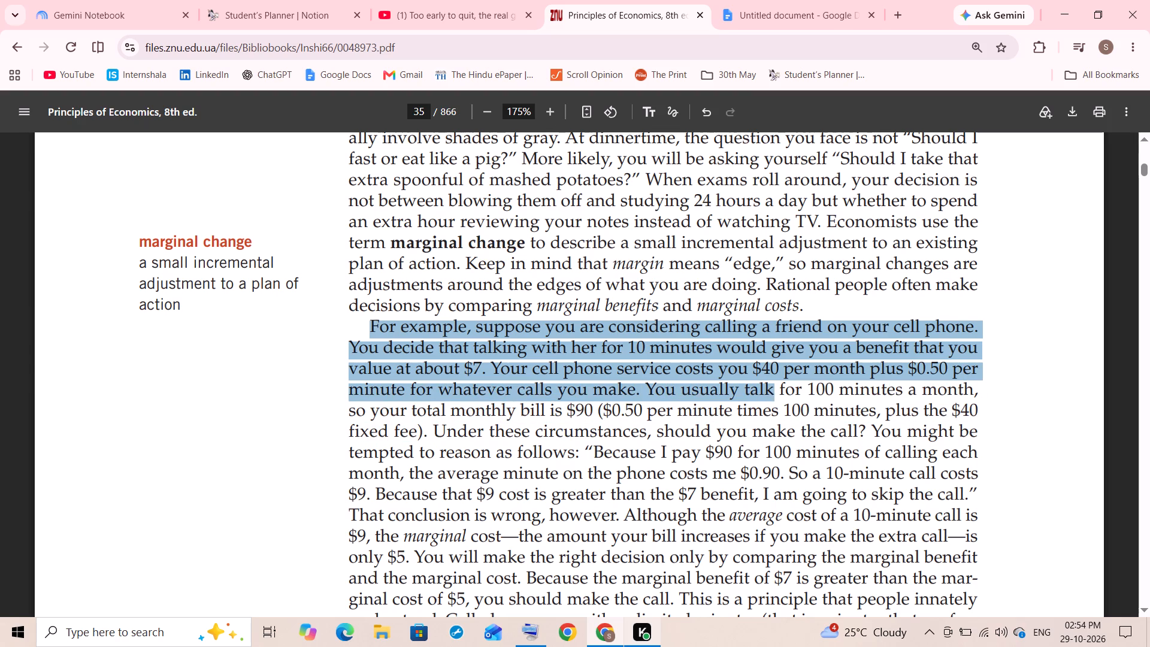
drag(774, 391, 580, 417)
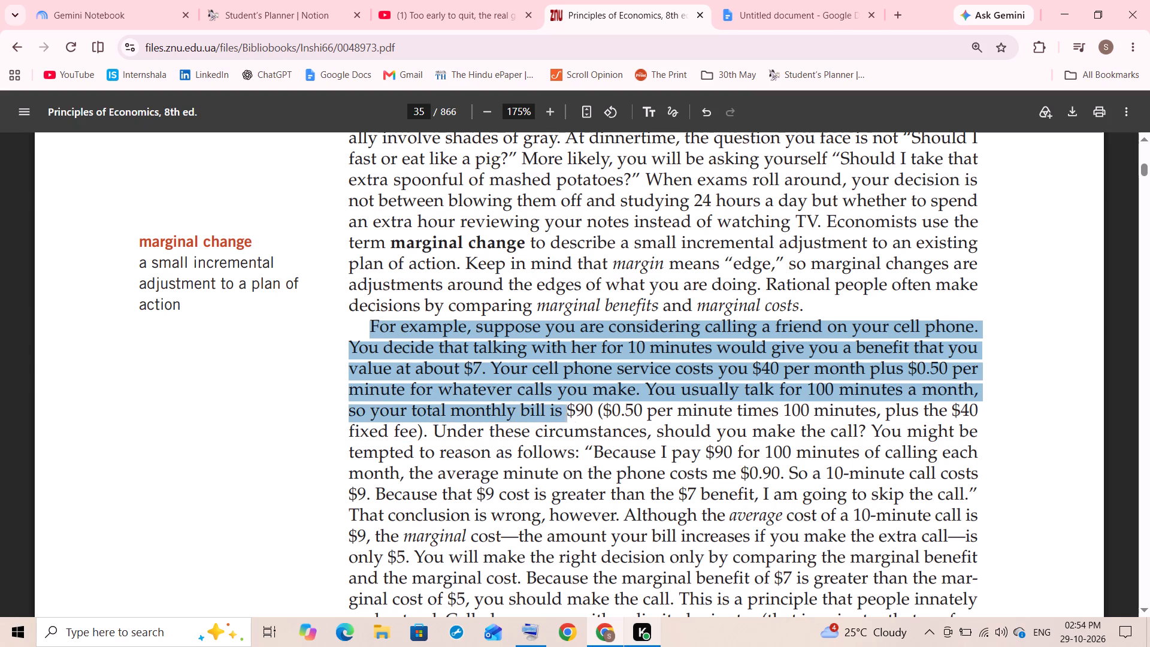
drag(580, 417, 725, 412)
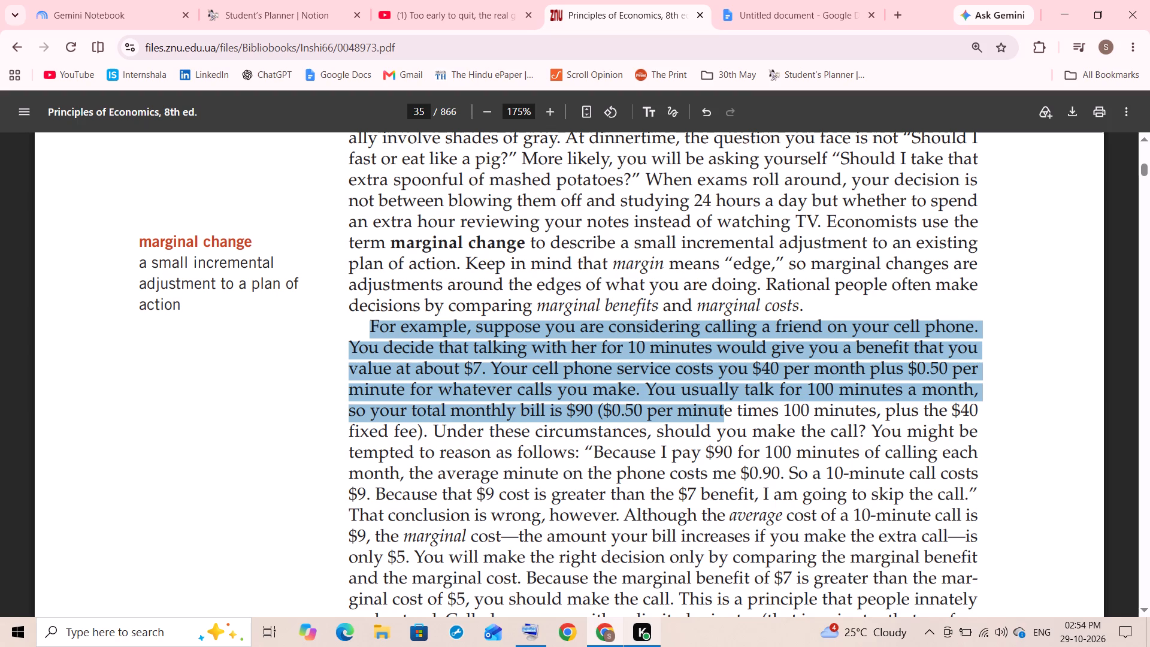
drag(725, 412, 577, 427)
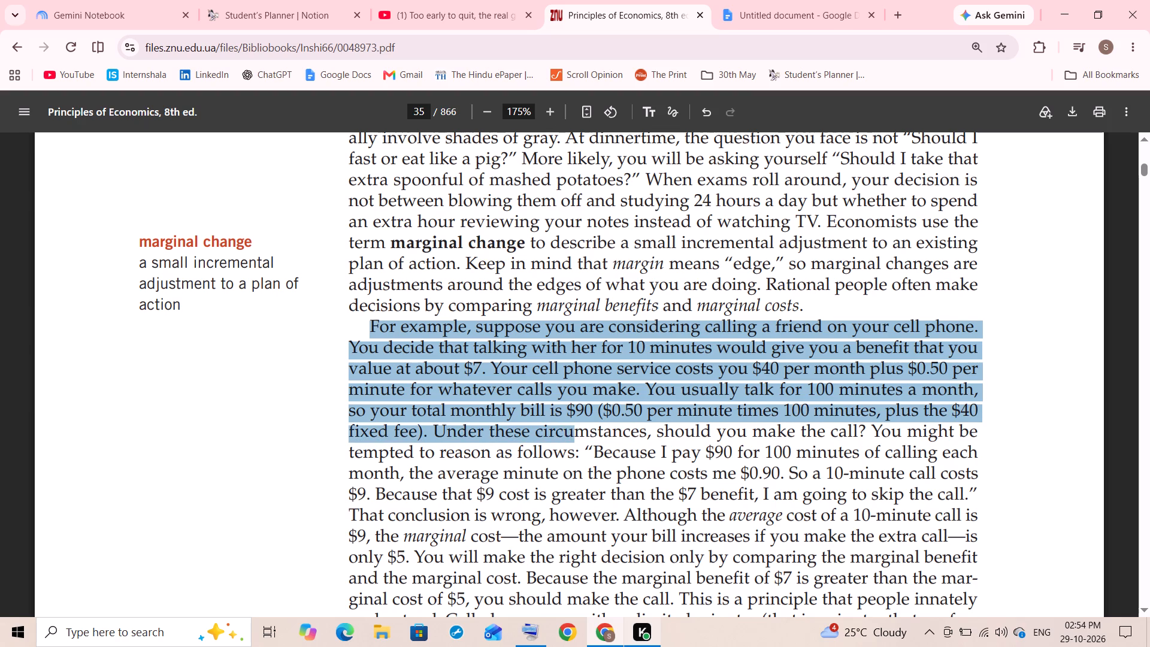
drag(577, 427, 819, 420)
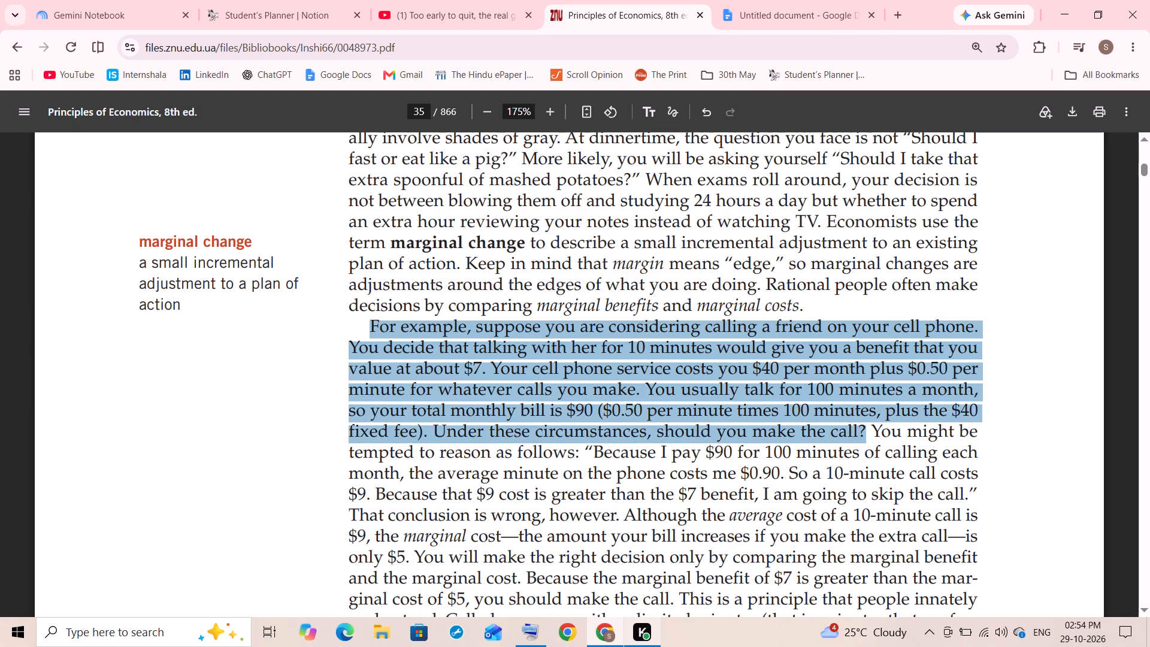
drag(819, 420, 905, 443)
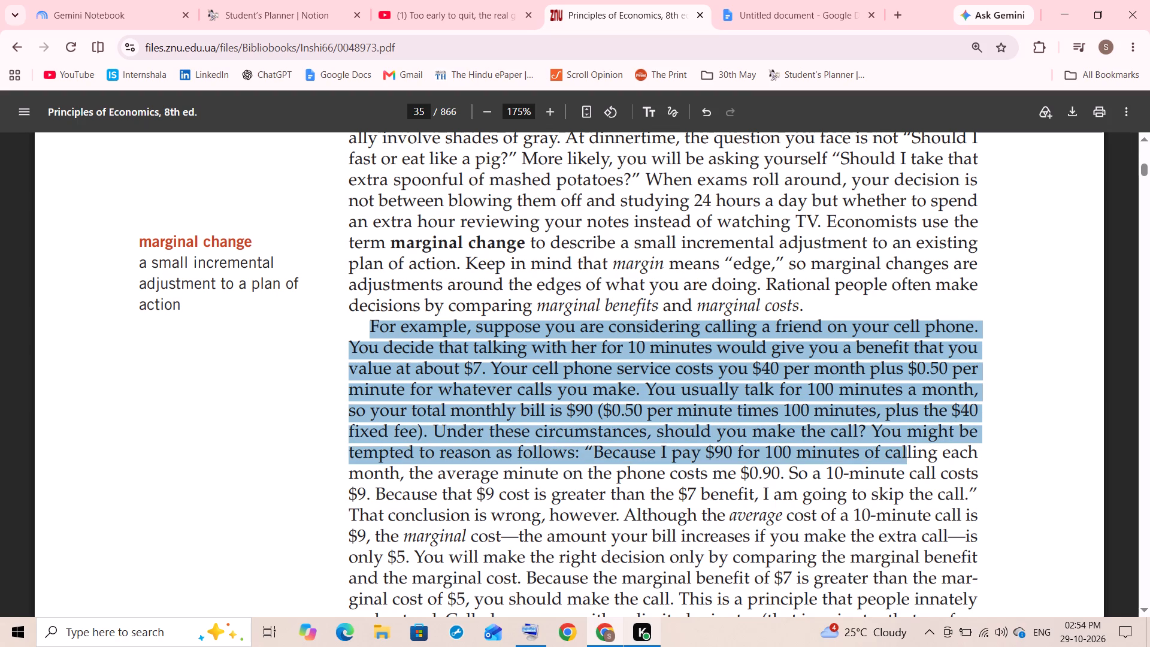
drag(905, 443, 815, 490)
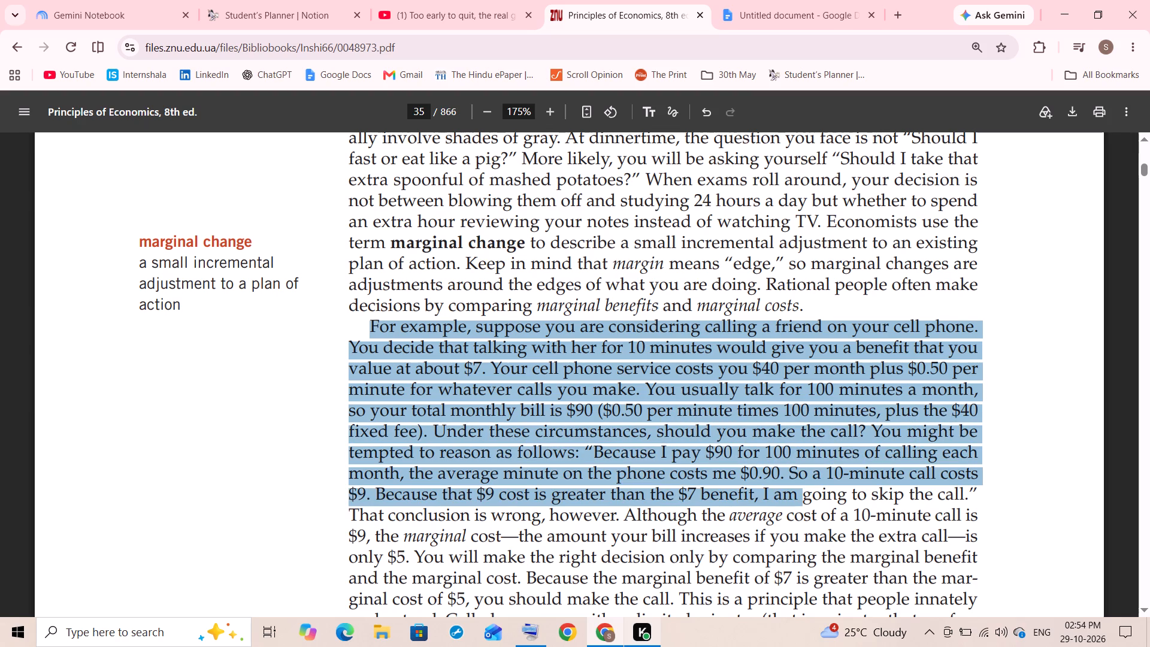
drag(815, 490, 920, 498)
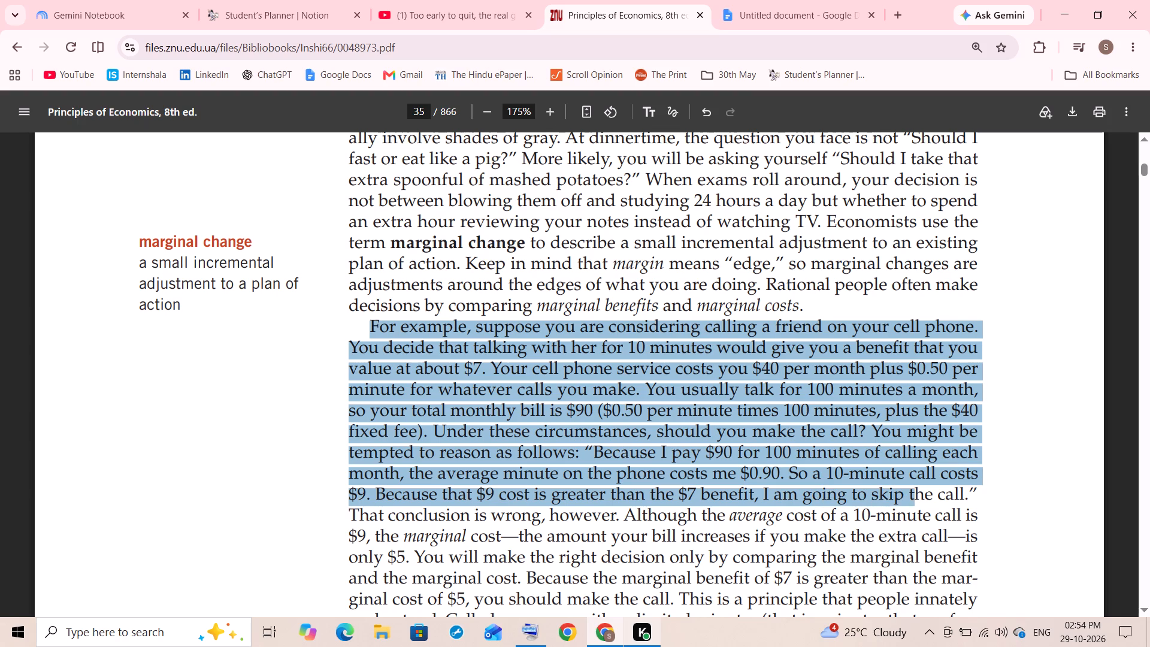
drag(920, 498, 876, 524)
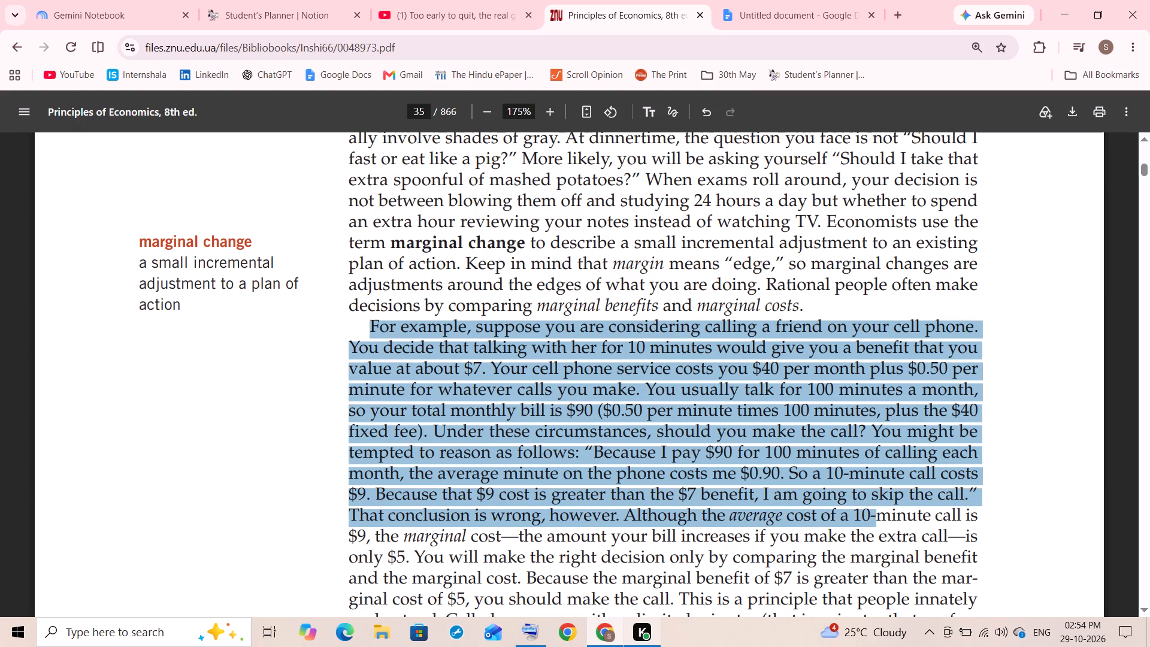
drag(876, 524, 986, 556)
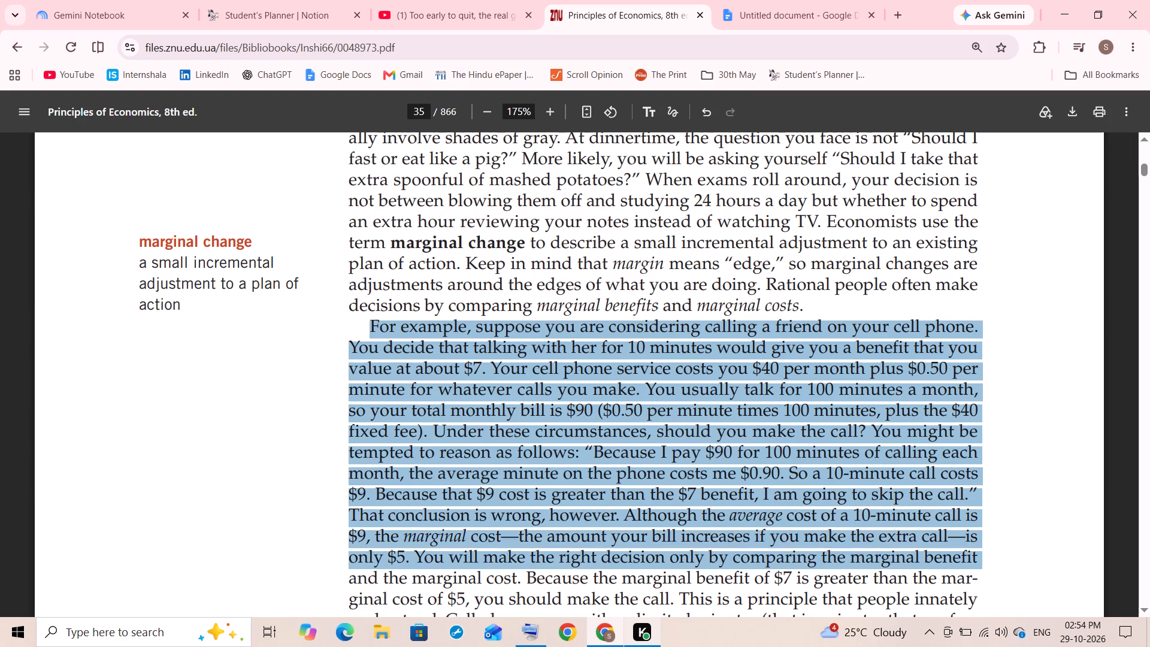
click(894, 507)
Copy the PDF passage on page 36 from "Marginal decision making can help explain" through "an extra diamond to be large".
click(1143, 610)
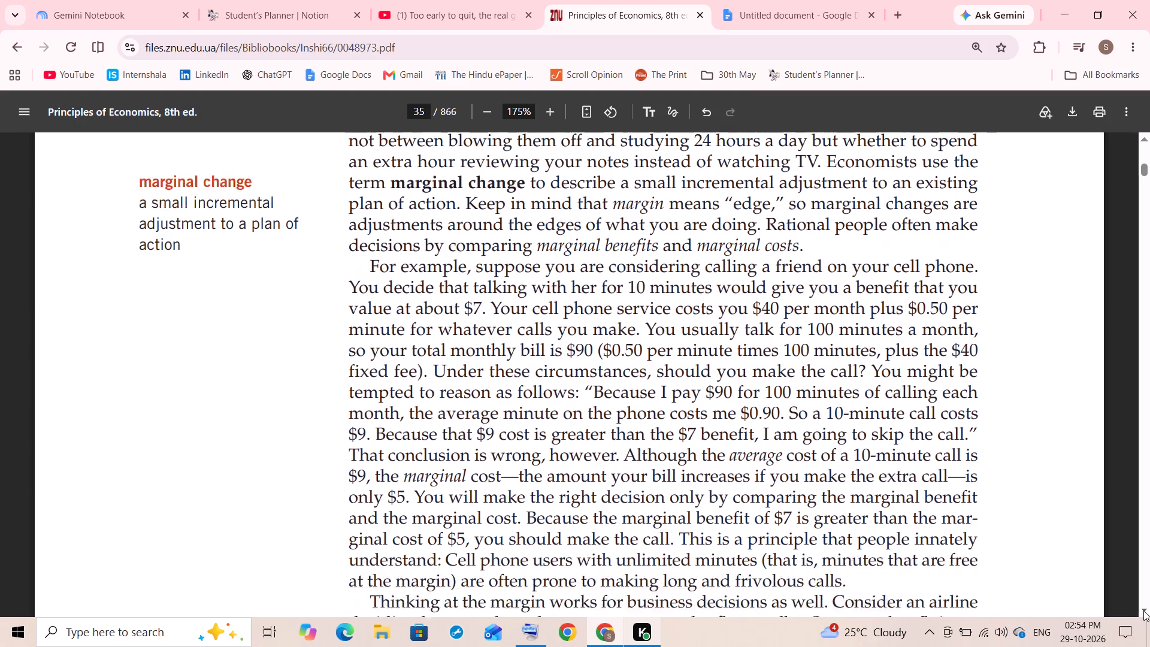
click(1143, 610)
triple_click(1143, 610)
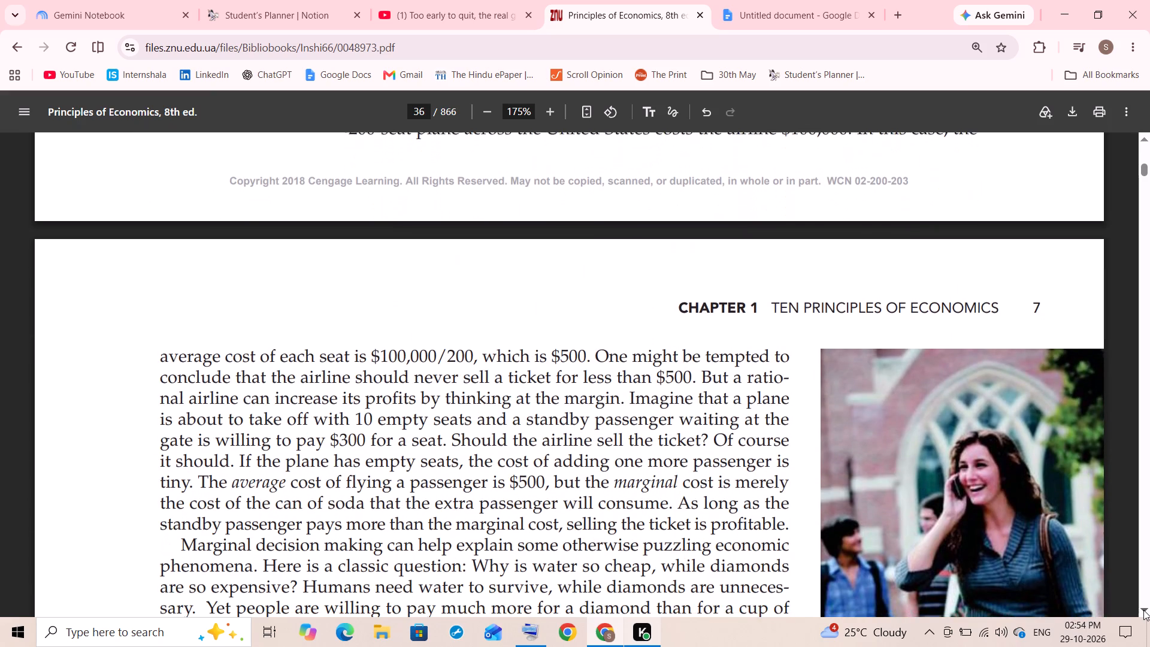
triple_click(1143, 610)
click(1143, 610)
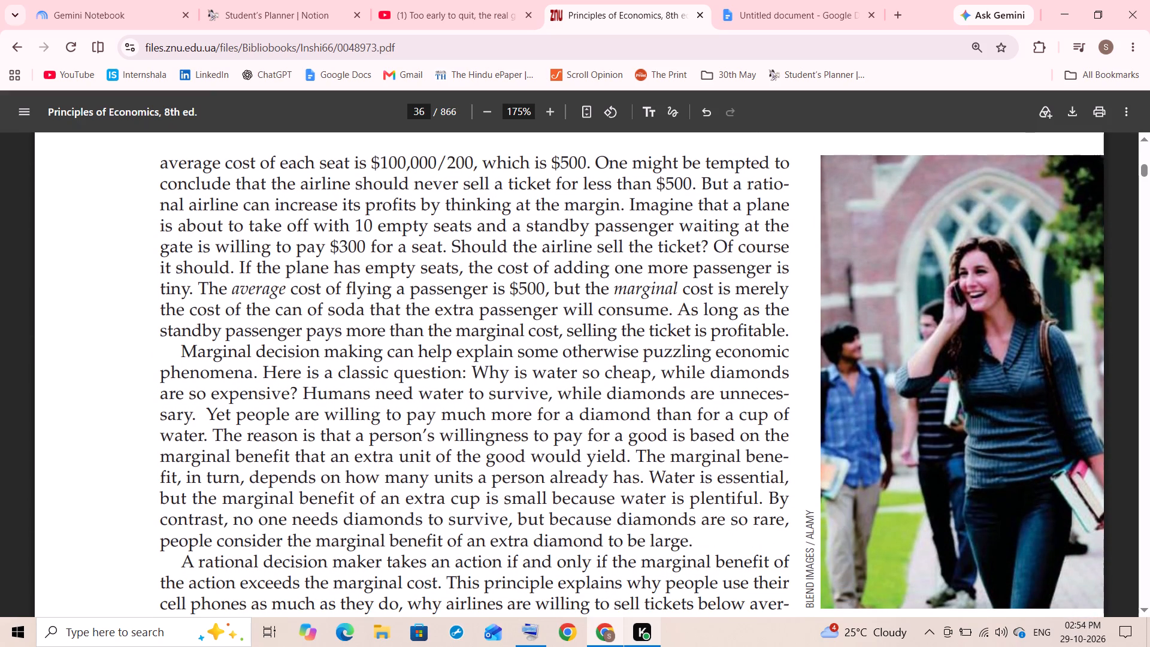
drag(174, 353, 554, 364)
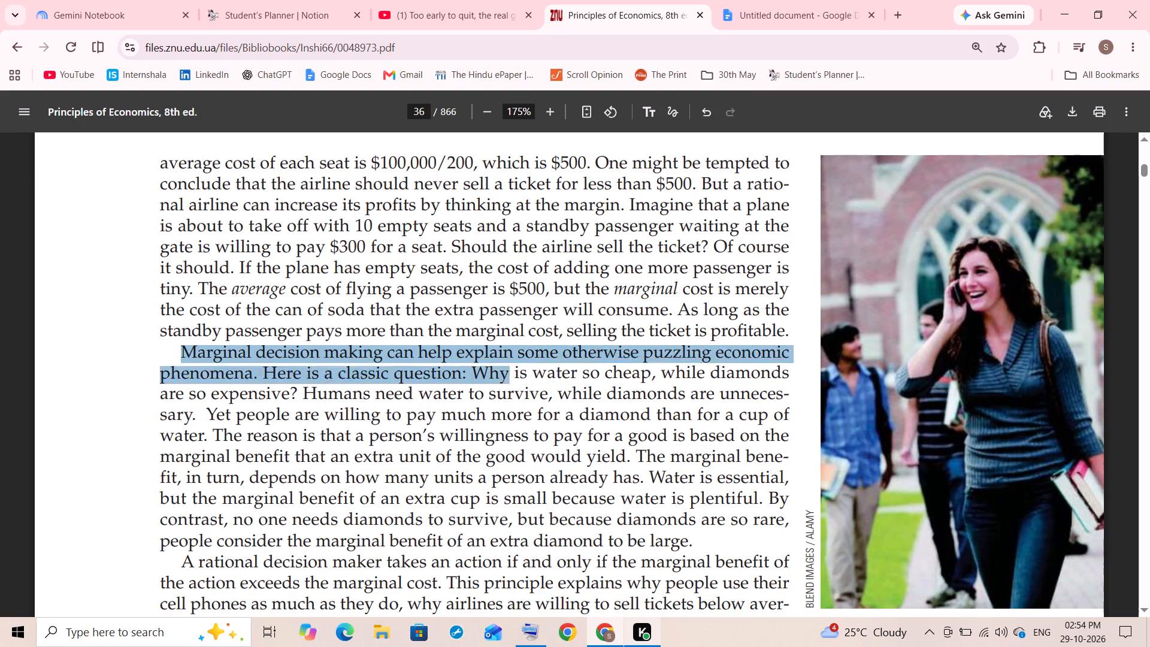
drag(554, 364, 774, 366)
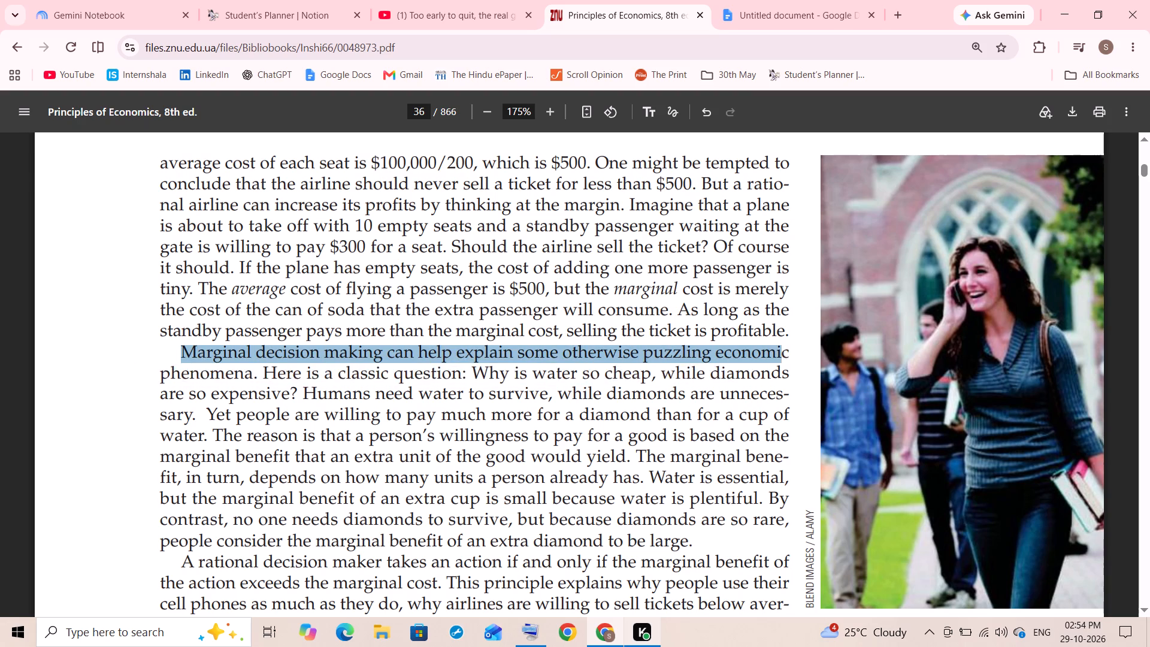
drag(774, 366, 600, 396)
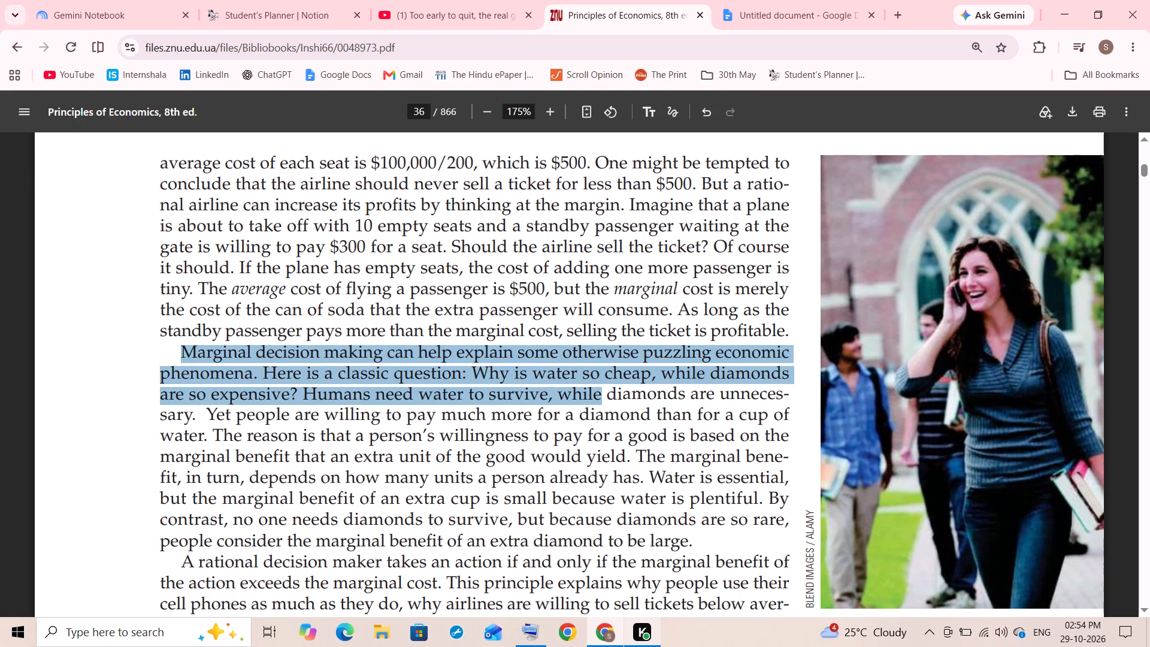
drag(600, 396, 753, 386)
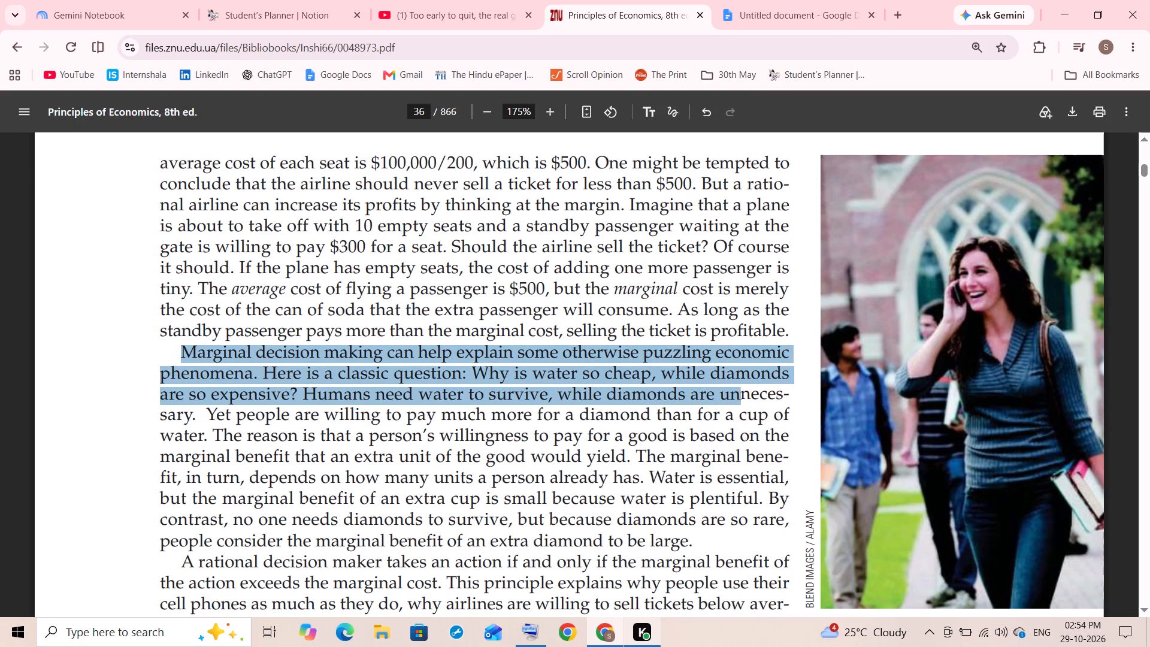
drag(753, 386, 346, 450)
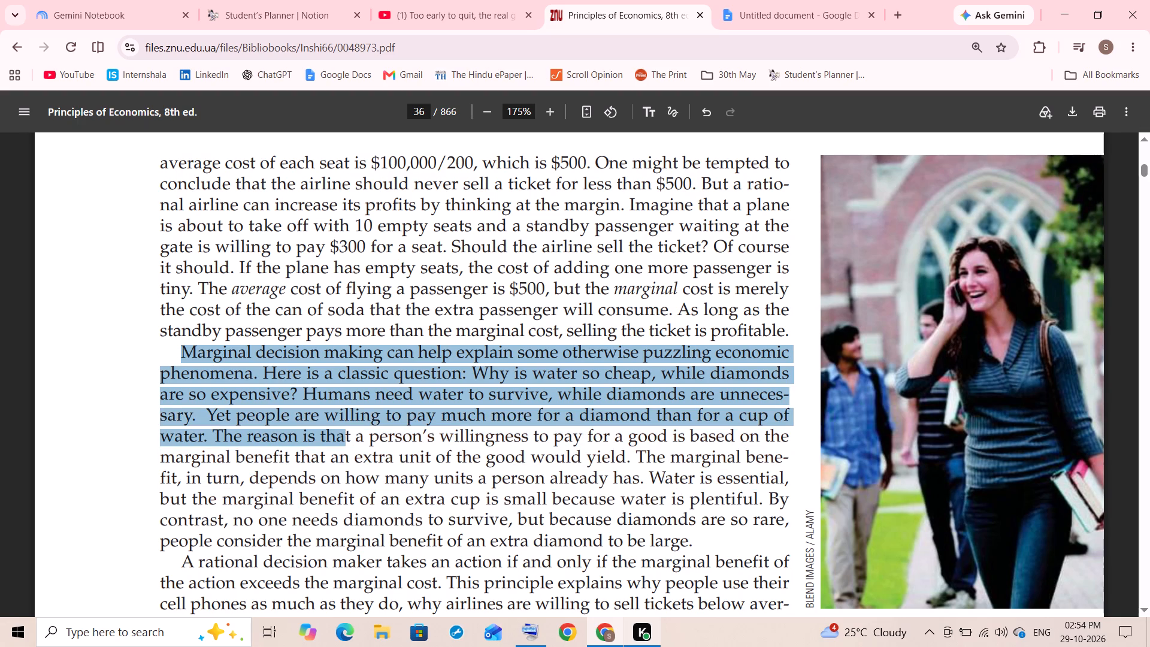
drag(346, 450, 517, 451)
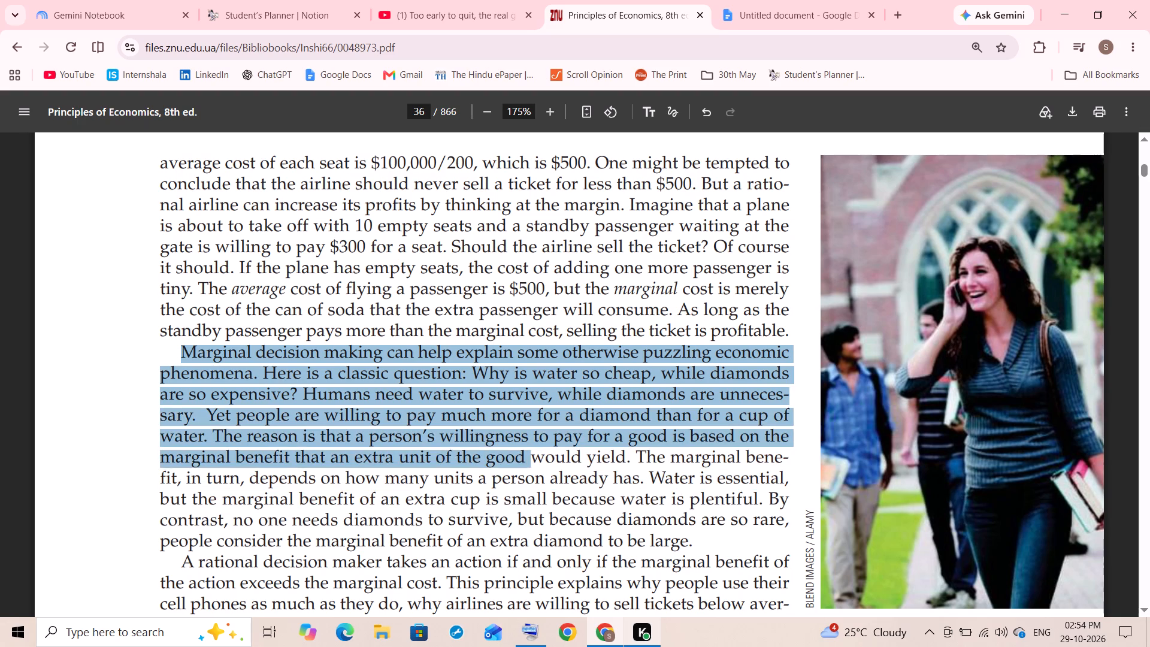
drag(517, 451, 321, 433)
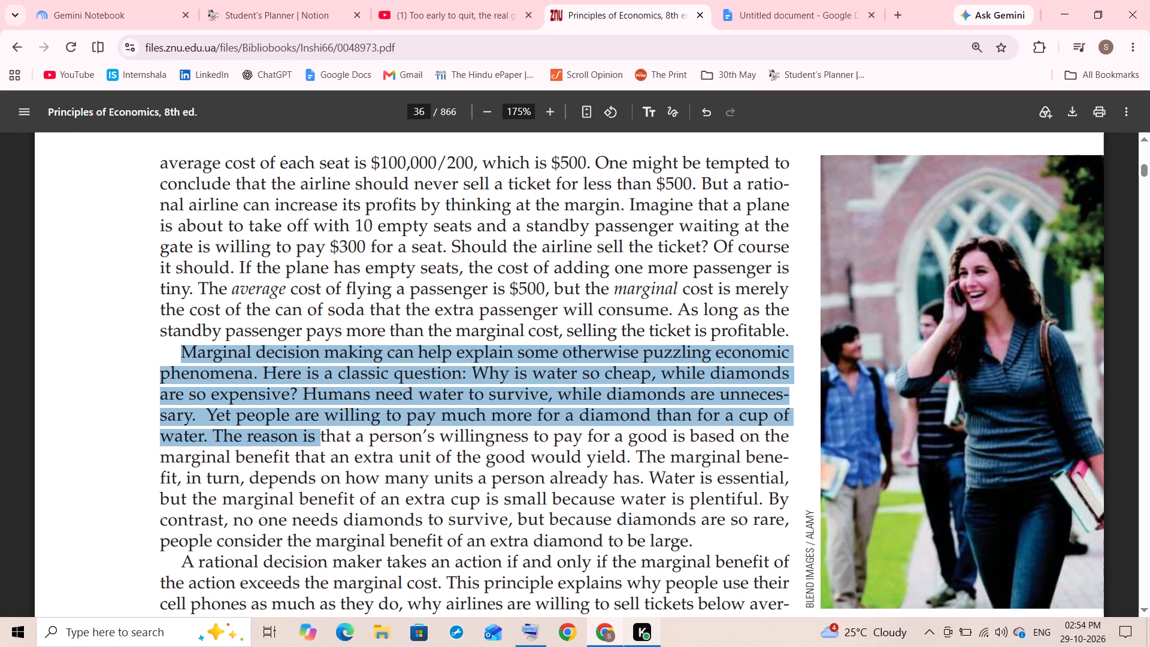
drag(321, 433, 335, 446)
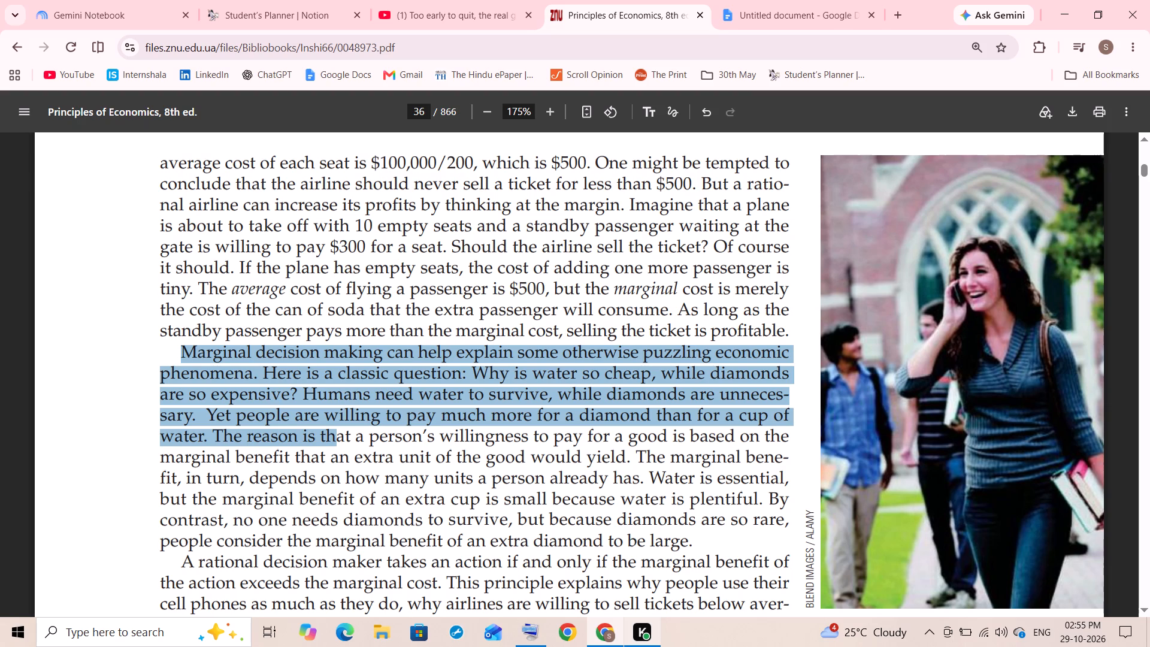
drag(335, 446, 461, 459)
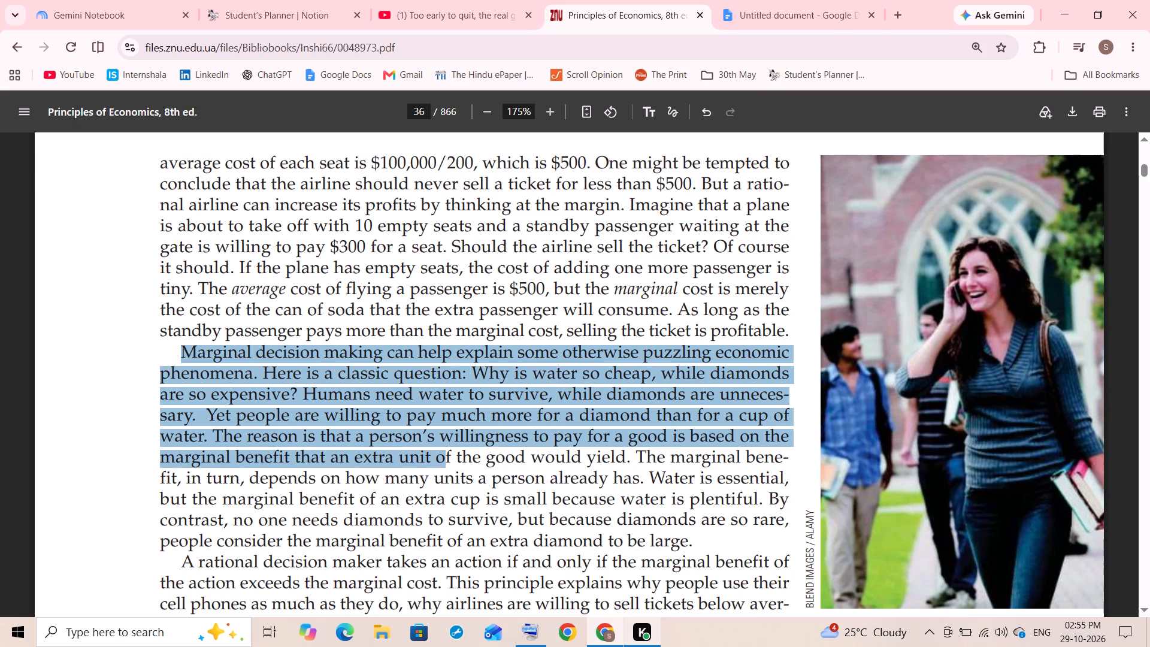
drag(461, 459, 686, 460)
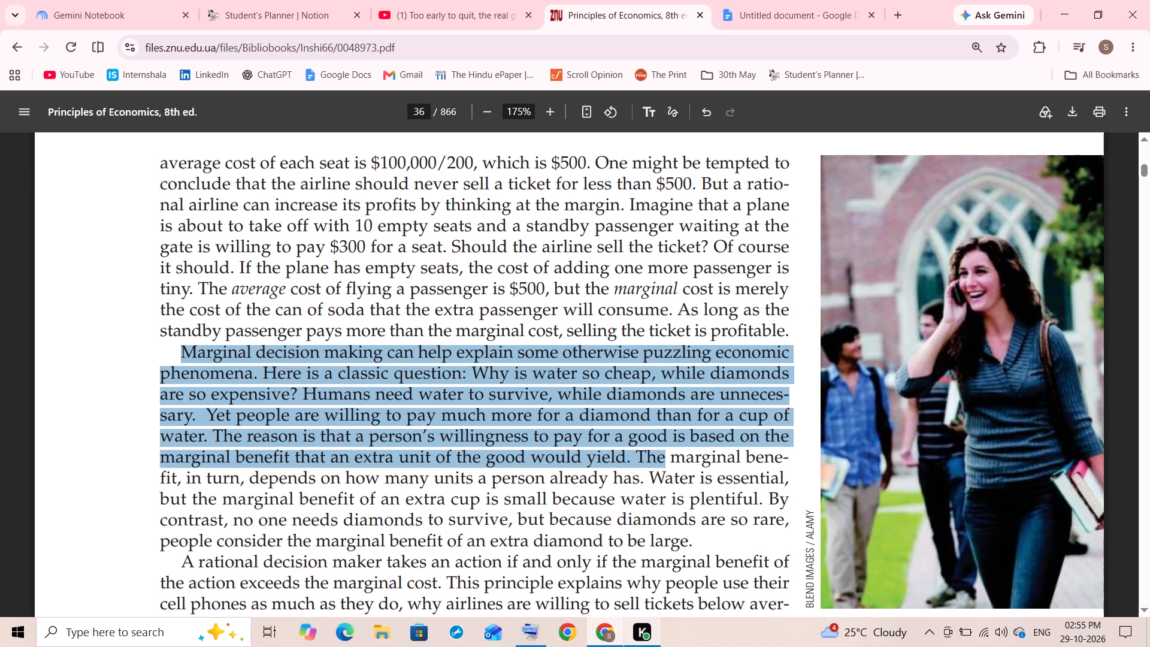
drag(686, 460, 310, 501)
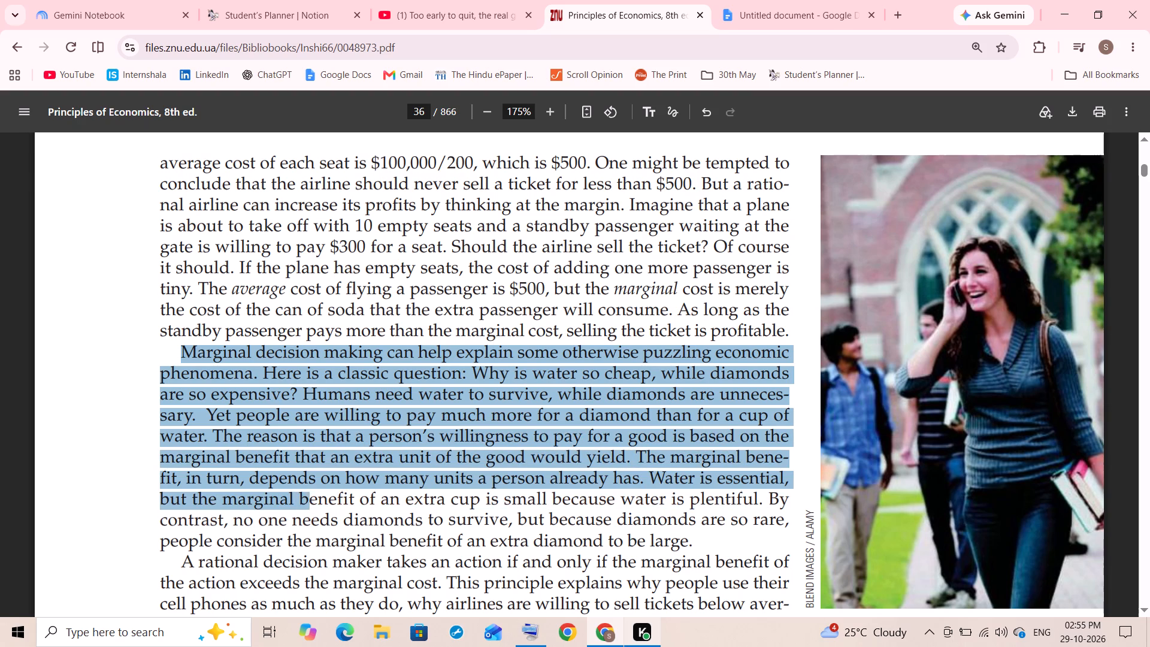
drag(310, 501, 556, 482)
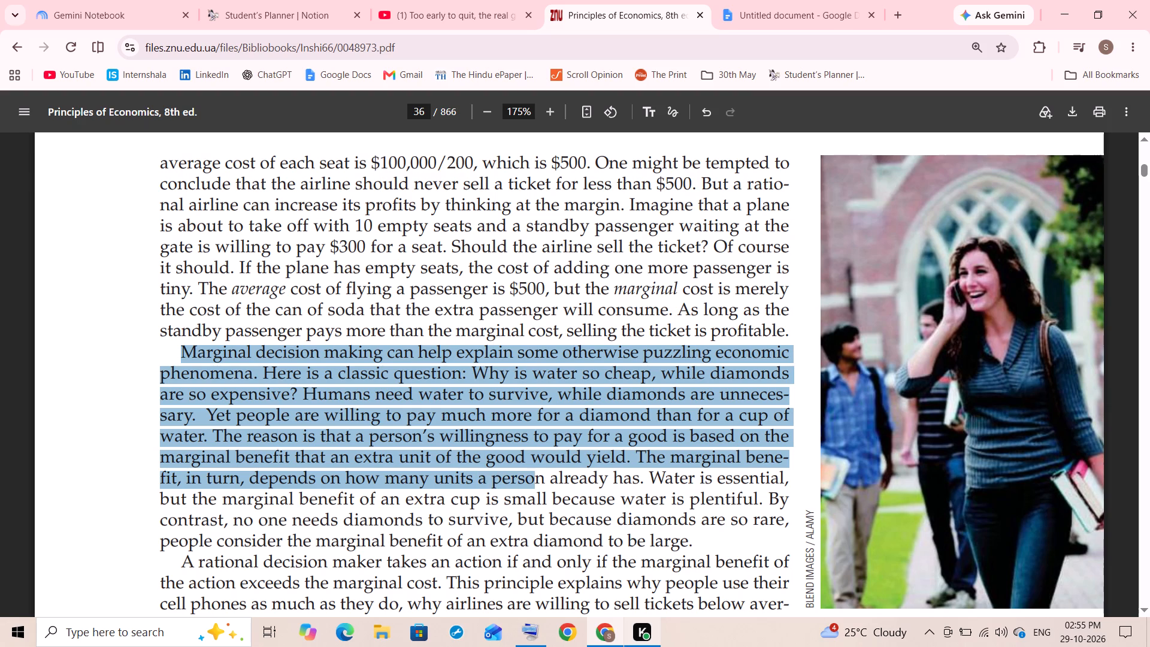
drag(556, 482, 213, 509)
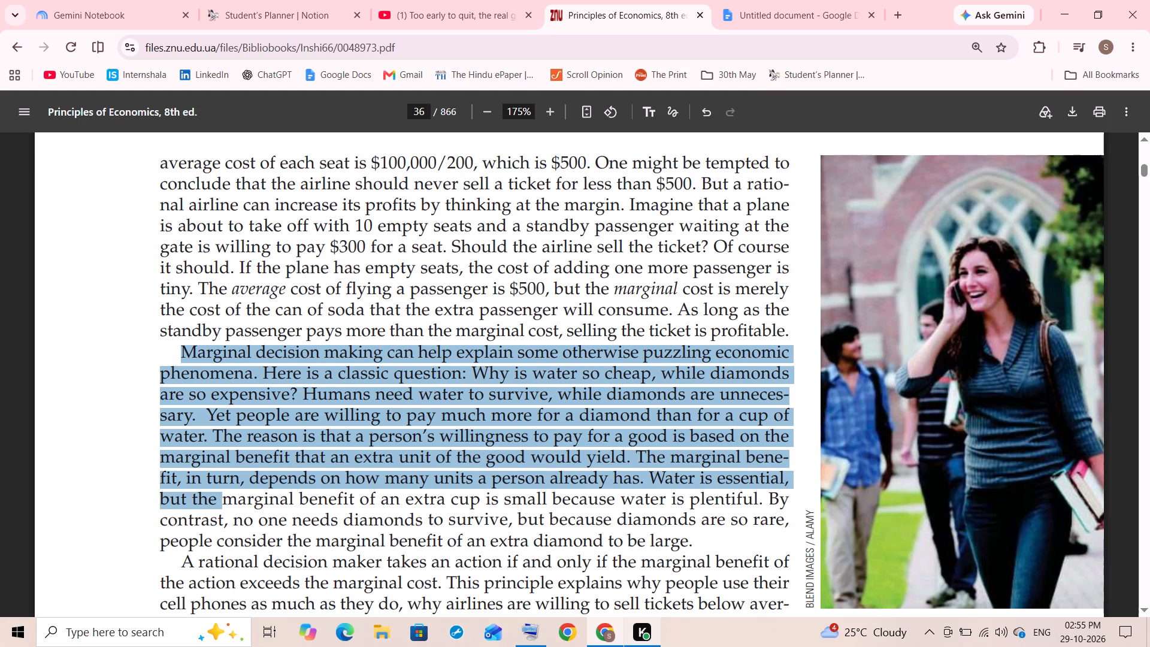
drag(213, 509, 450, 504)
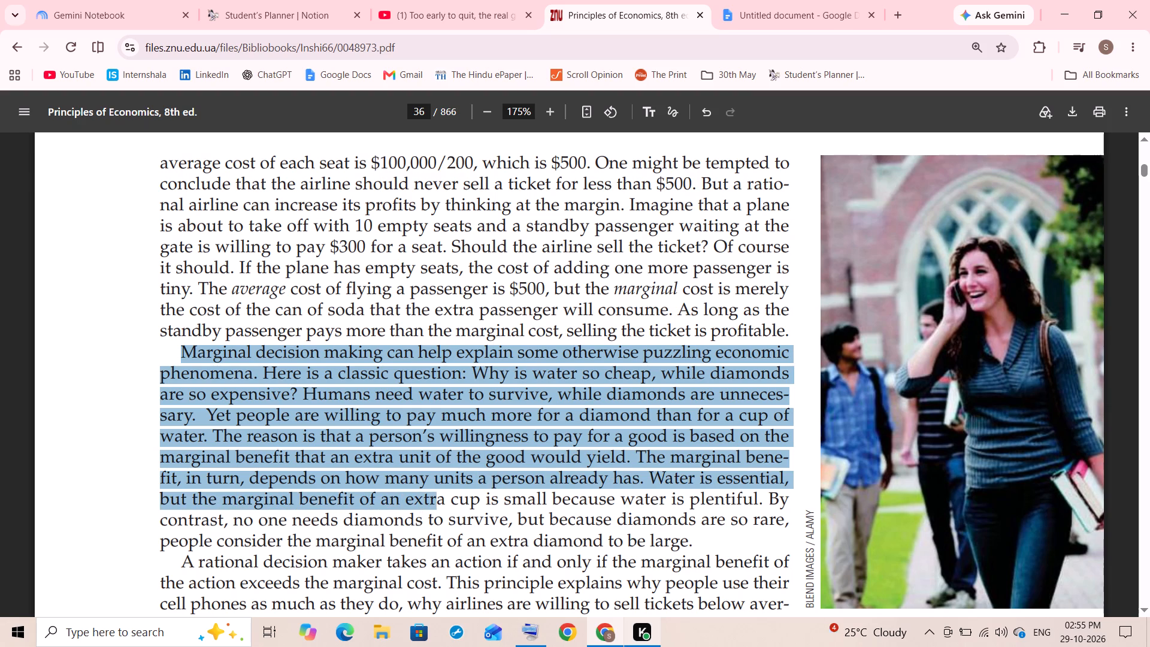
drag(450, 504, 579, 501)
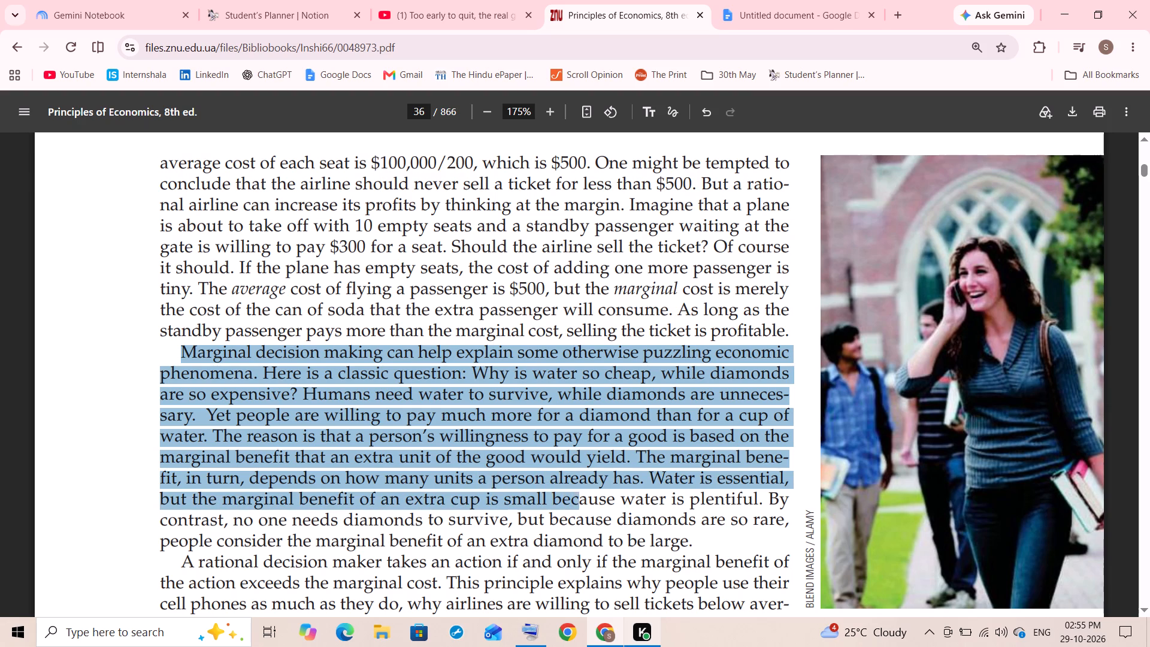
drag(579, 501, 628, 507)
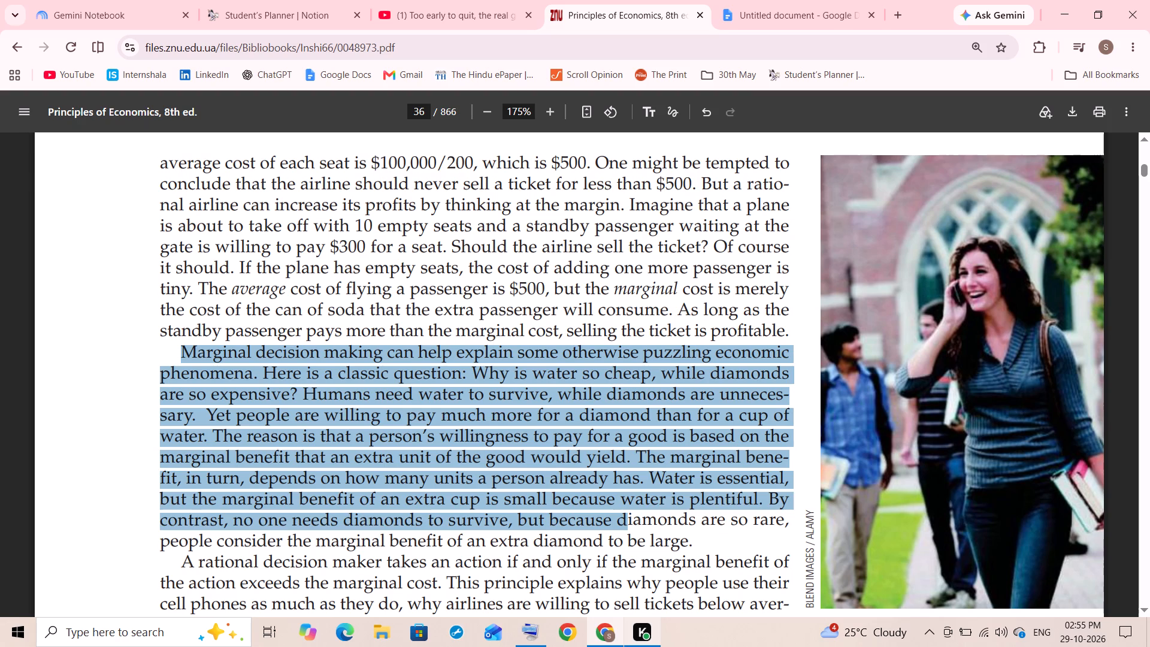
drag(628, 507, 755, 506)
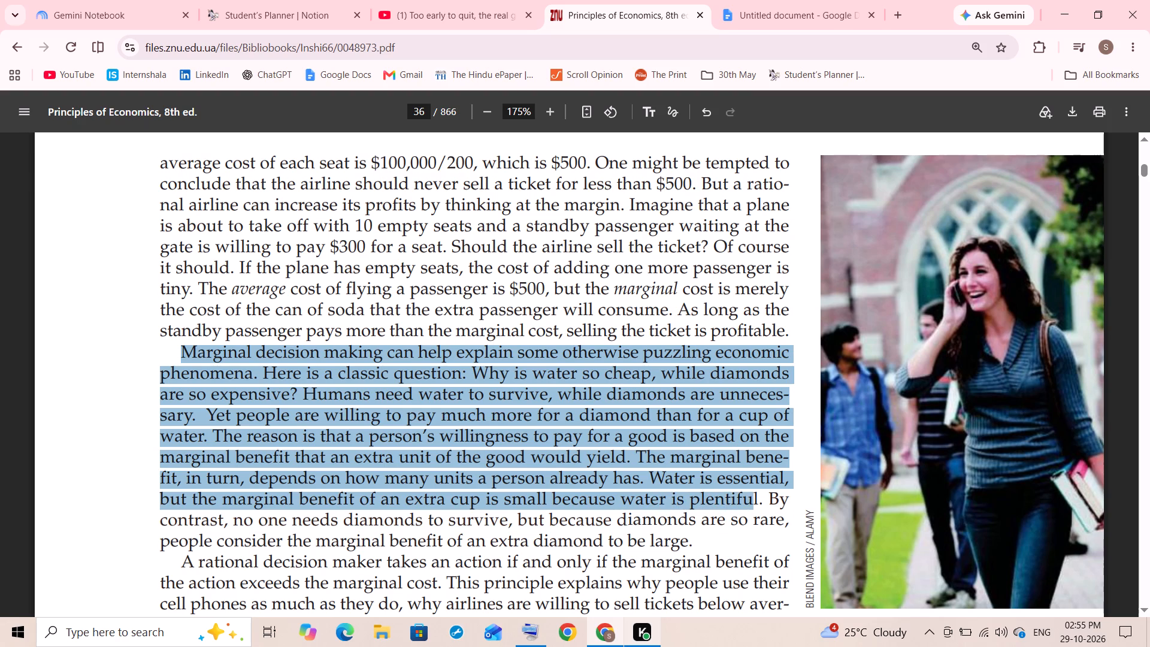
drag(755, 506, 635, 535)
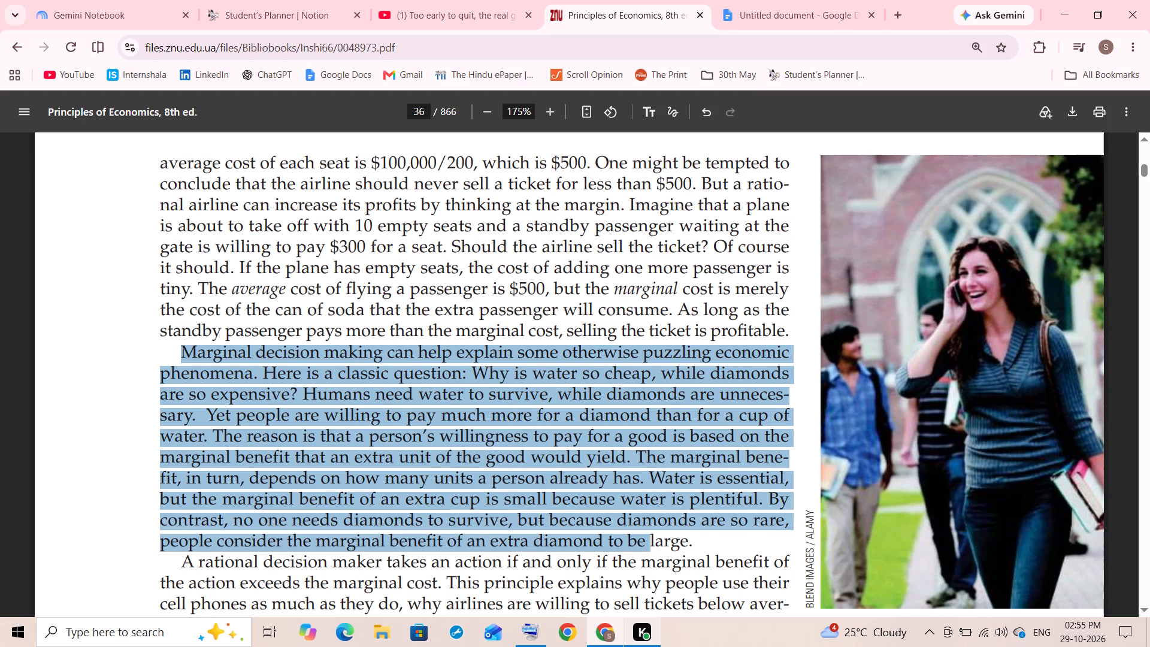
drag(635, 535, 689, 538)
drag(689, 538, 691, 539)
right_click(579, 451)
right_click(579, 451)
right_click(579, 451)
click(600, 243)
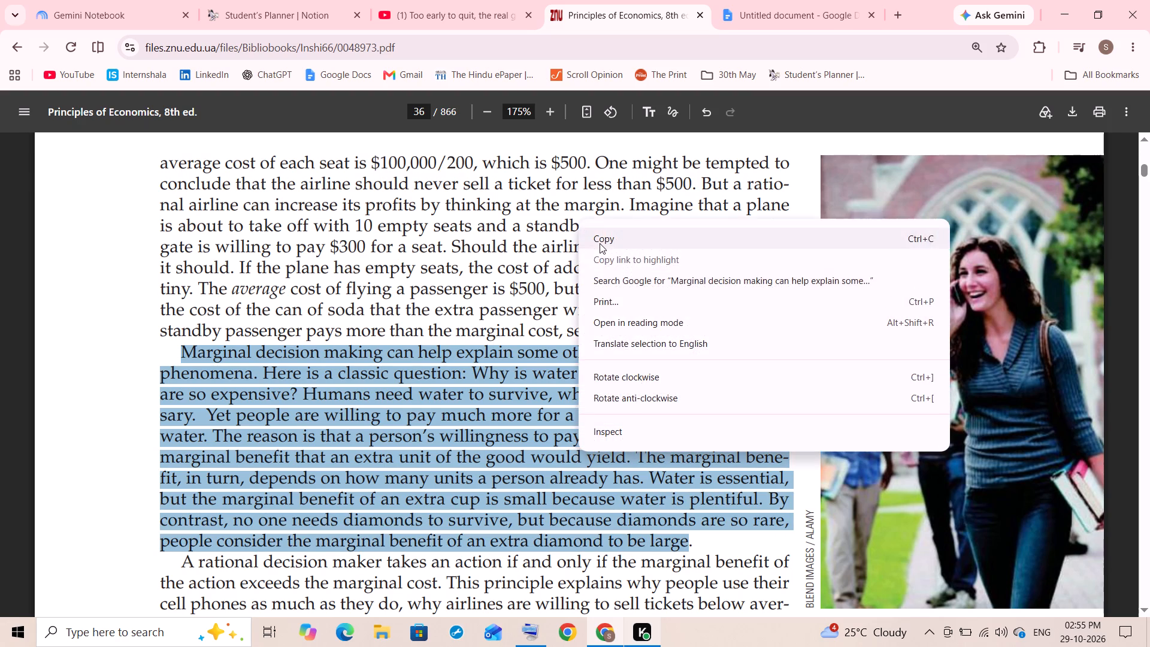
Paste the marginal decision making passage into the Google Docs document below the paragraph ending "marginal benefits and marginal costs".
click(741, 0)
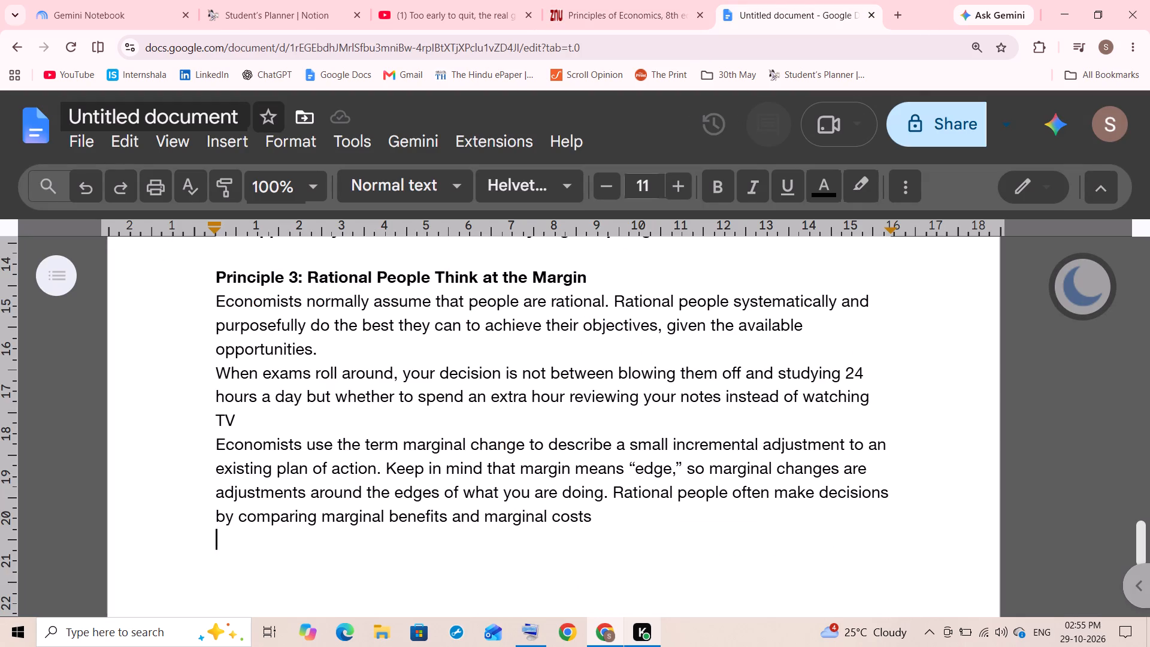
key(Return)
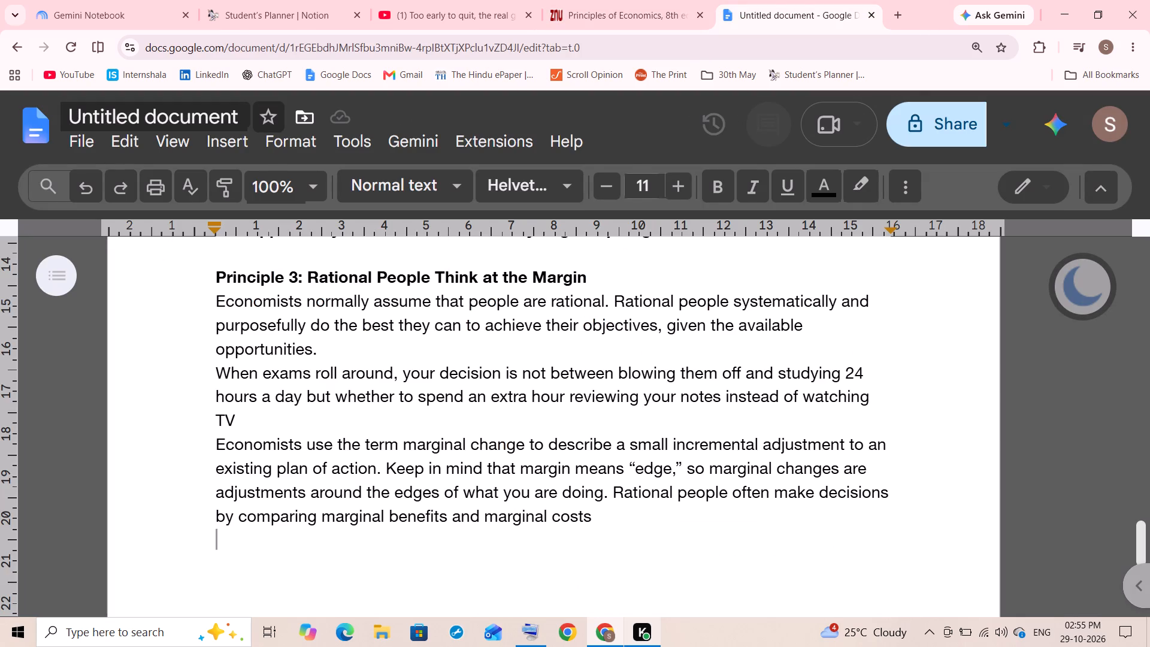
right_click(258, 549)
click(303, 204)
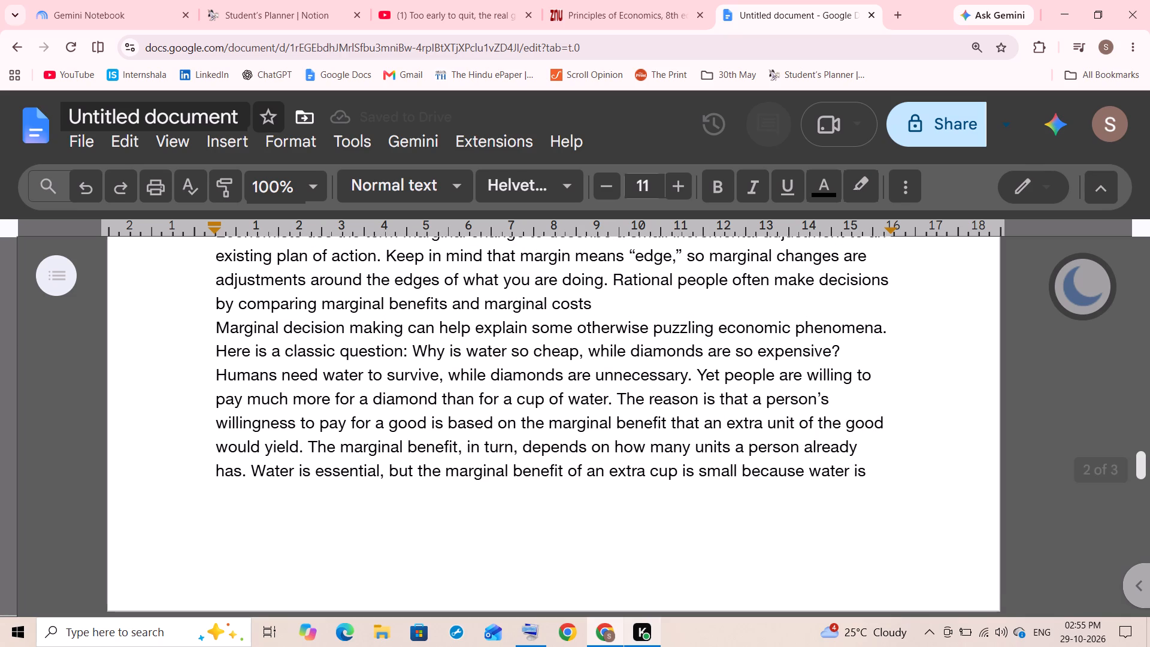
Highlight the whole pasted passage, from "Marginal decision making" to "to be large", in light pink.
drag(210, 323, 964, 424)
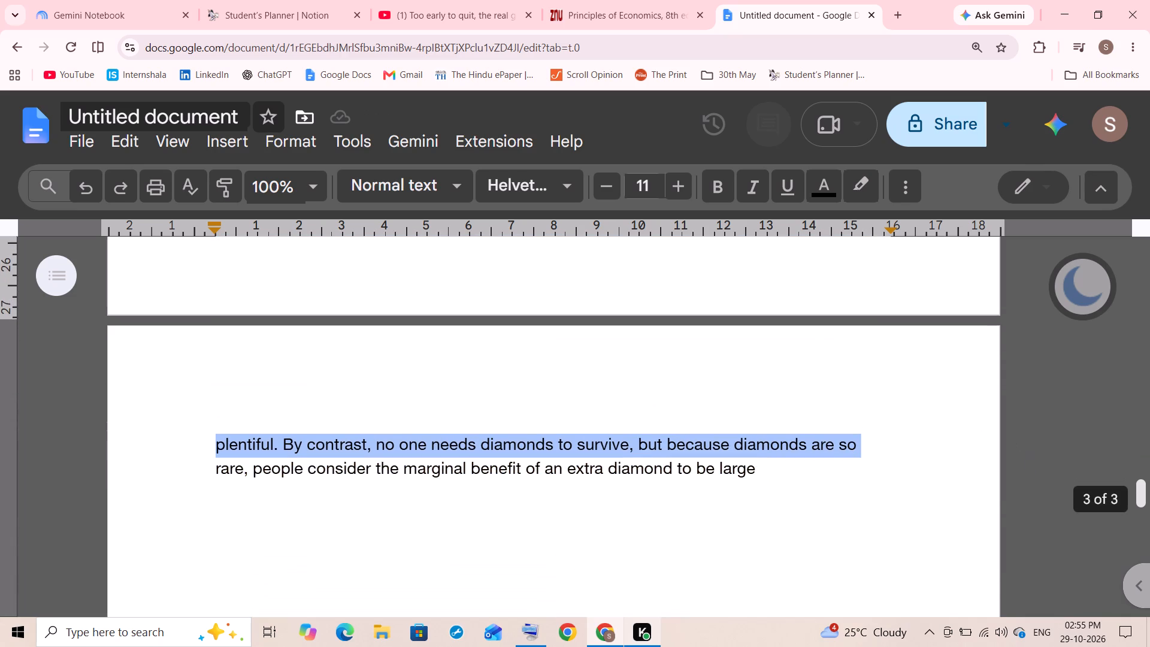
drag(964, 424, 755, 467)
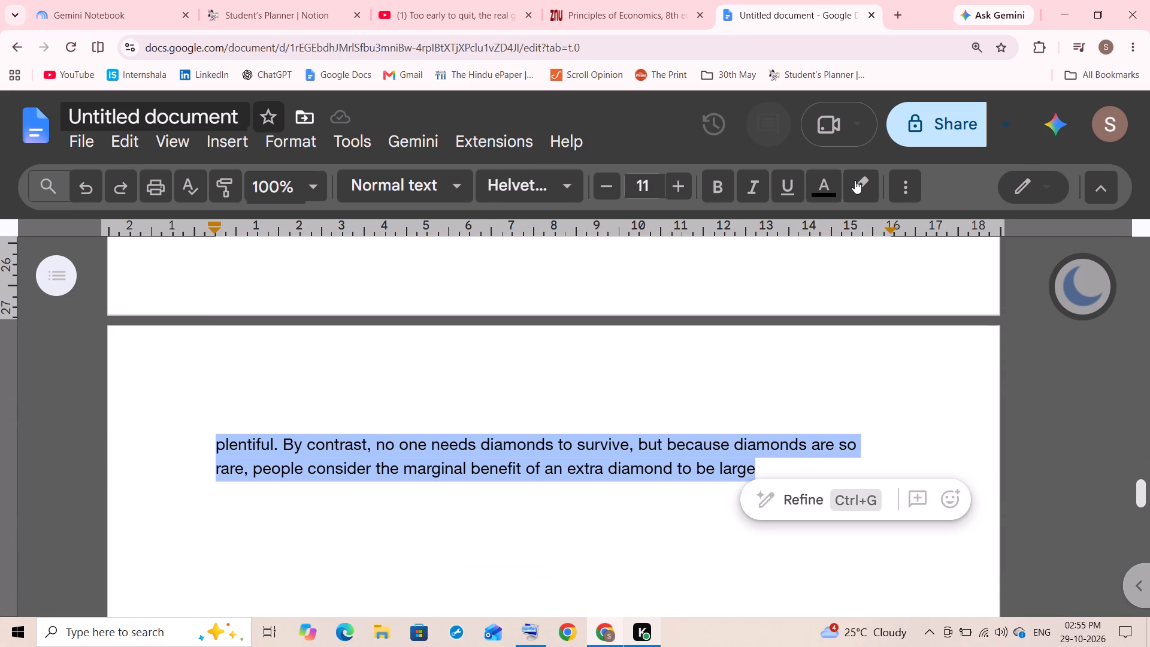
click(851, 180)
click(888, 307)
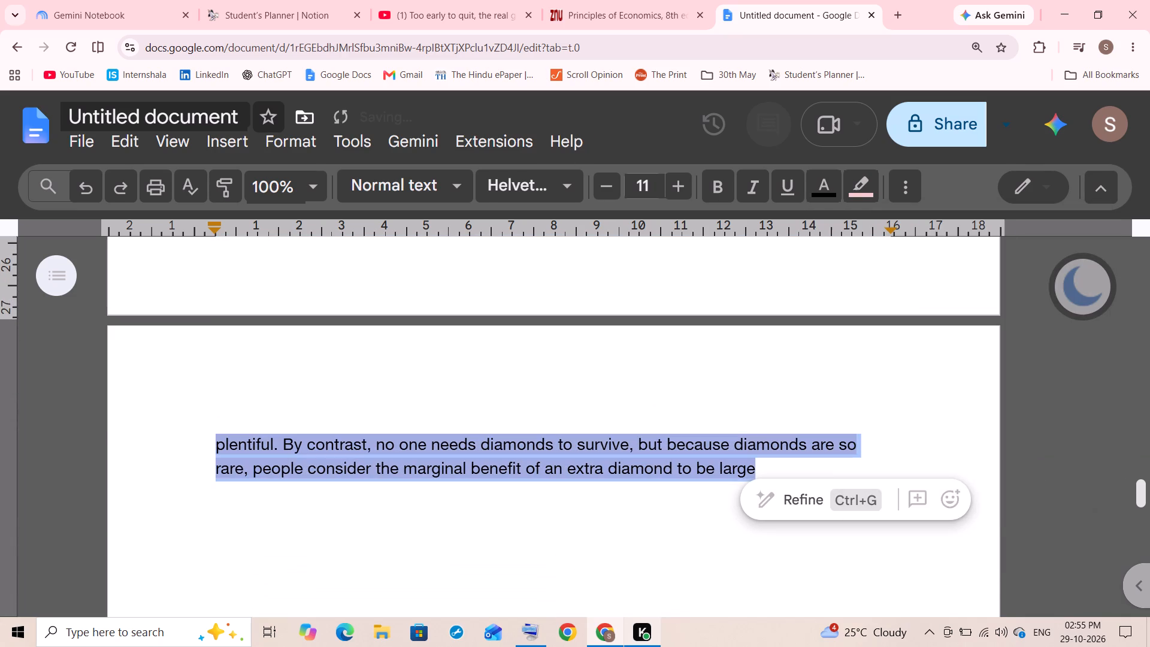
click(795, 383)
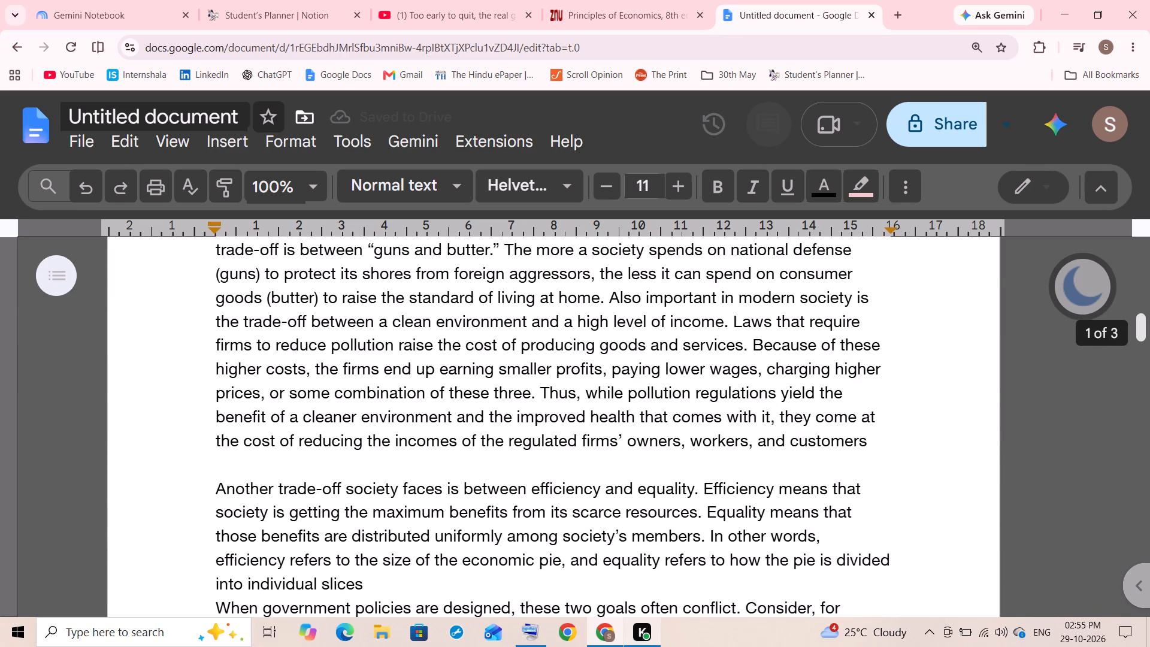
Remove the pink highlight from the heading "Principle 1: People Face Trade-offs" and make it bold.
click(480, 389)
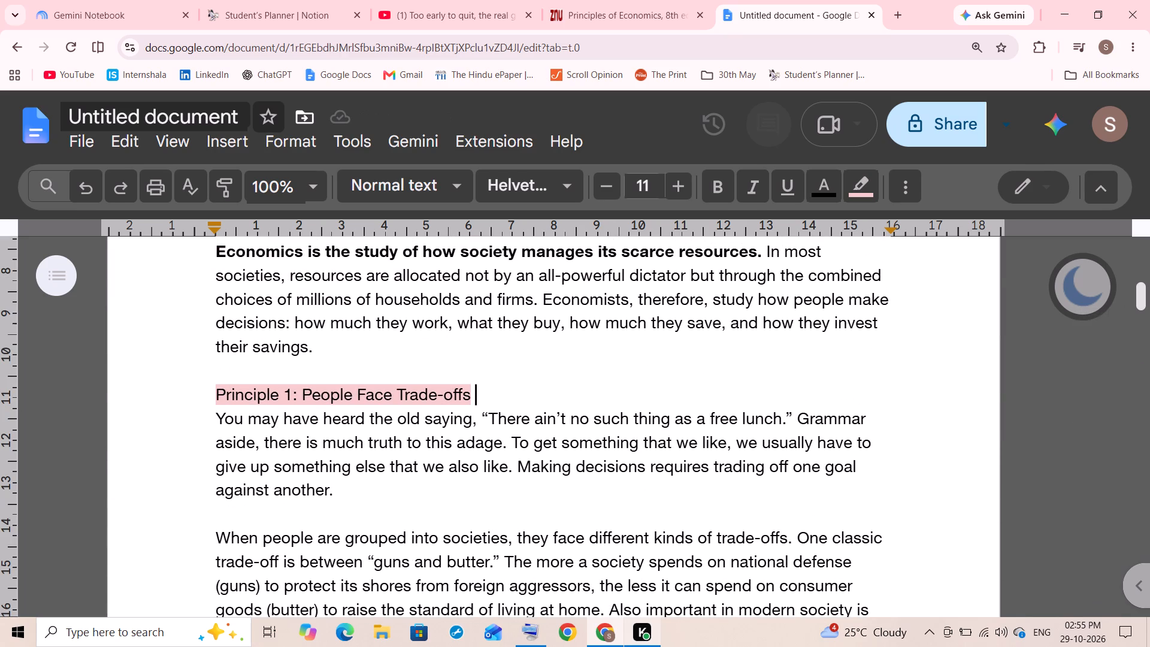
drag(478, 391, 166, 396)
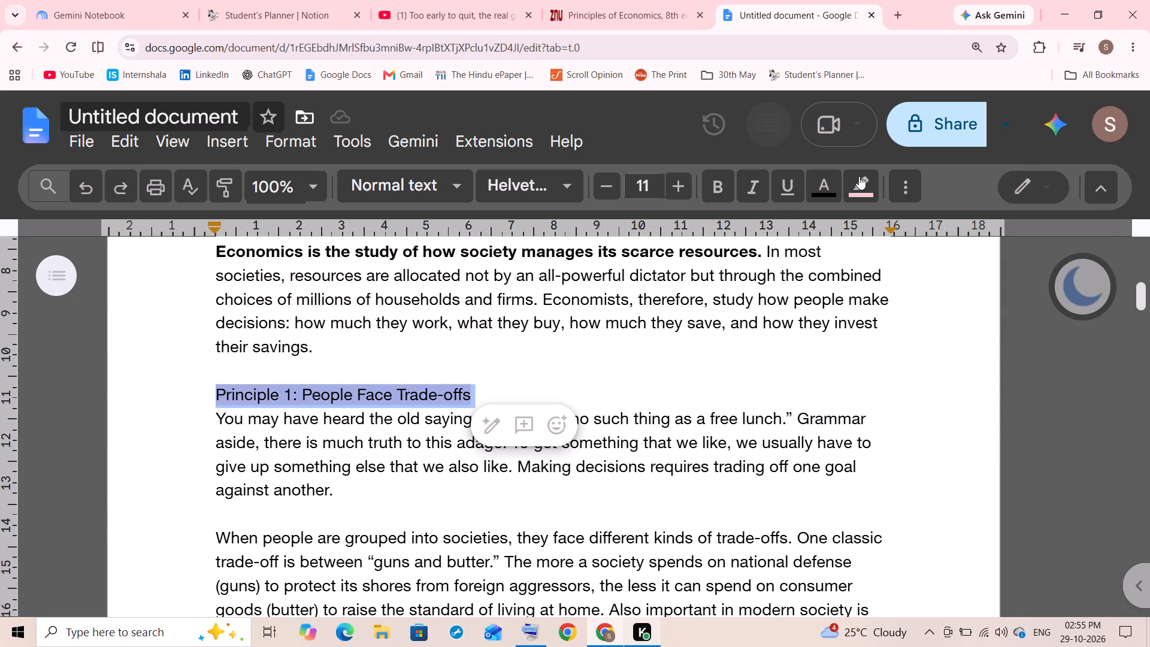
click(859, 176)
click(879, 232)
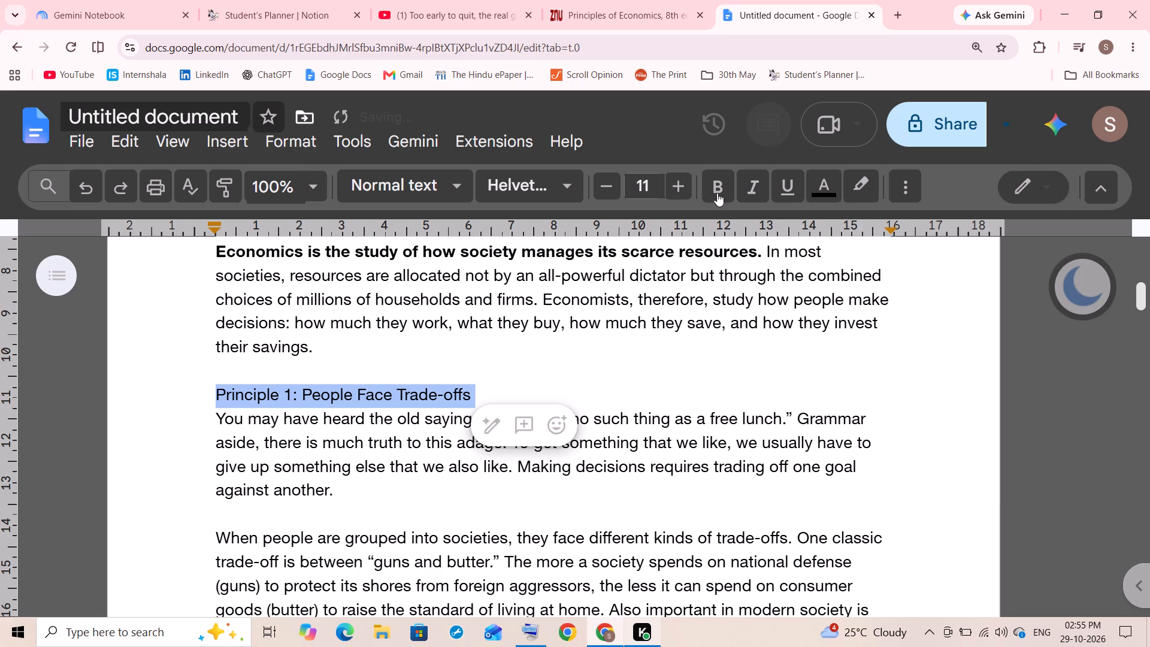
click(717, 193)
click(644, 349)
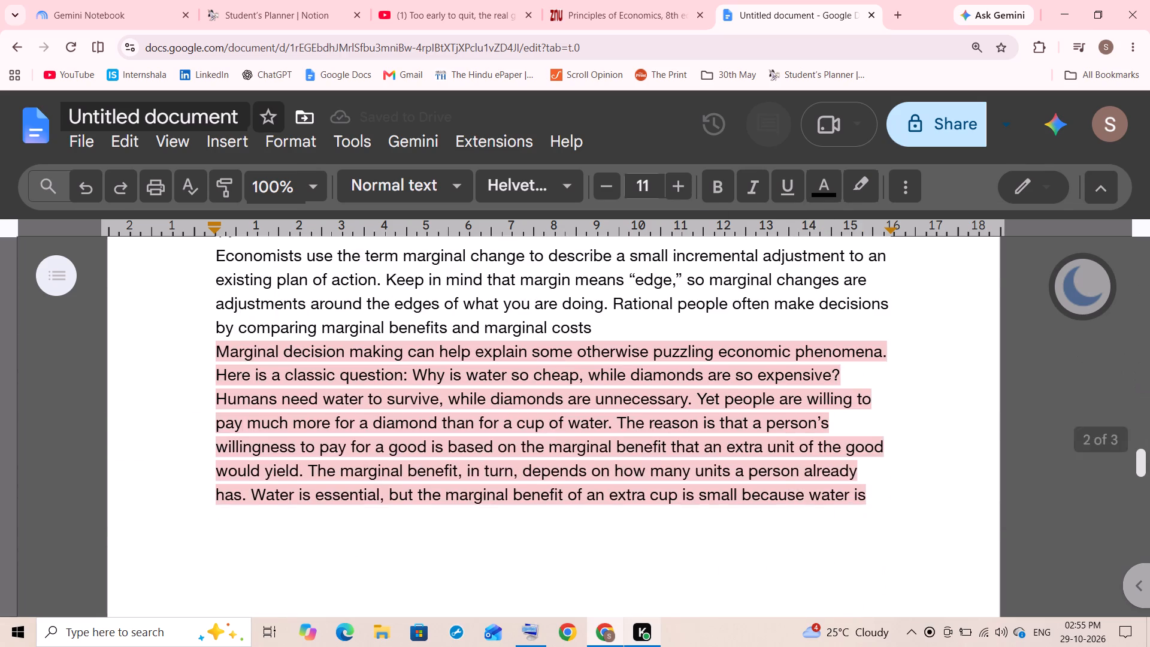
Place the text cursor on the blank line below the pink-highlighted passage at the end of the document.
click(600, 506)
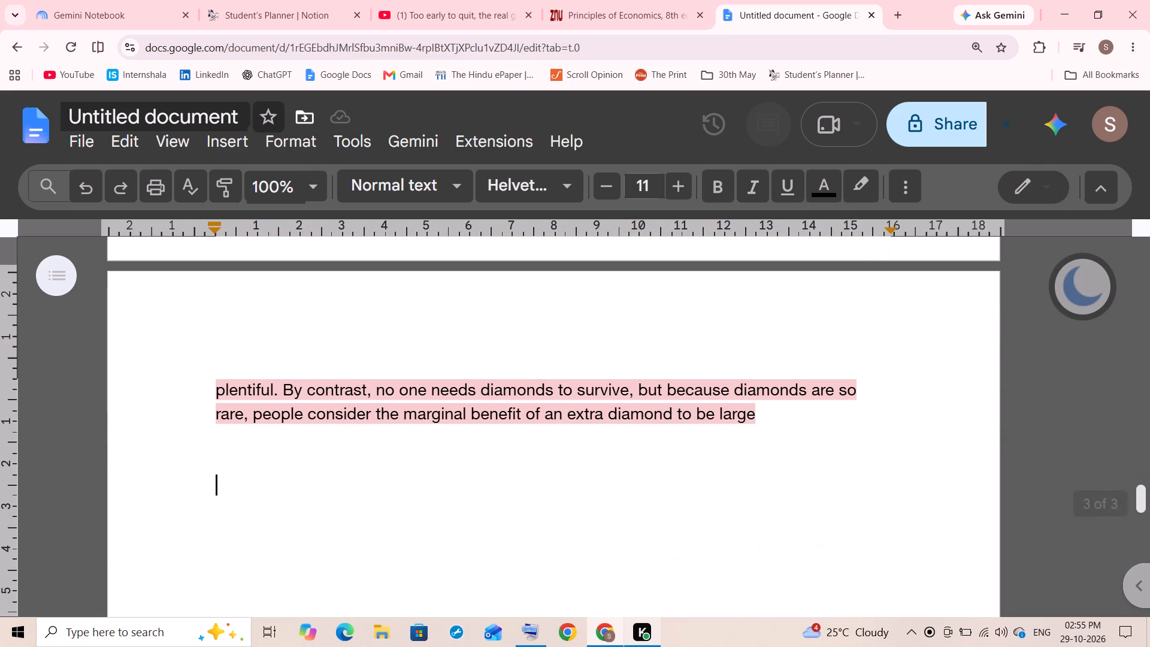
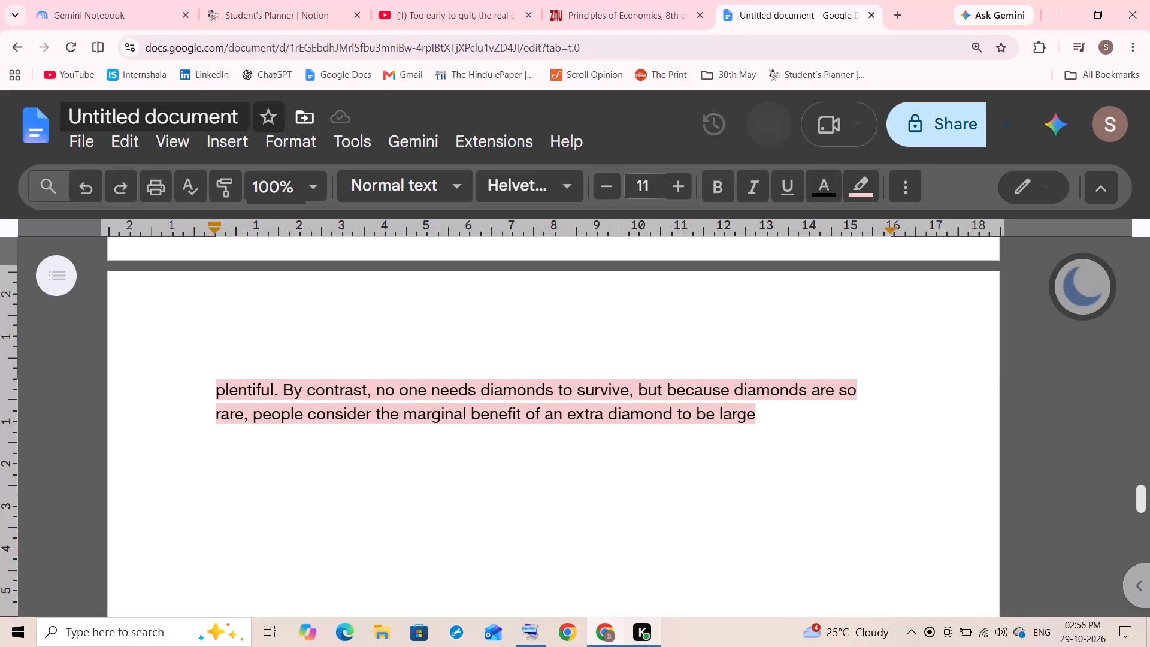
In the Principles of Economics PDF, copy the paragraph from "A rational decision maker takes an action" to "ample opportunity to practice".
click(444, 464)
click(359, 460)
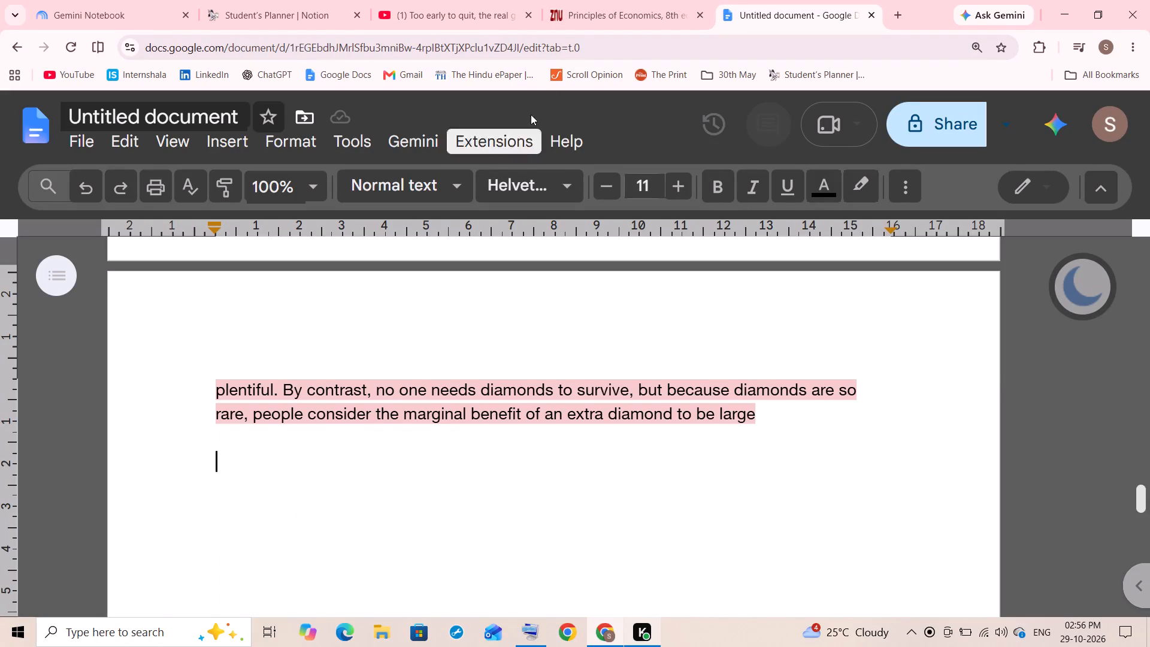
click(626, 0)
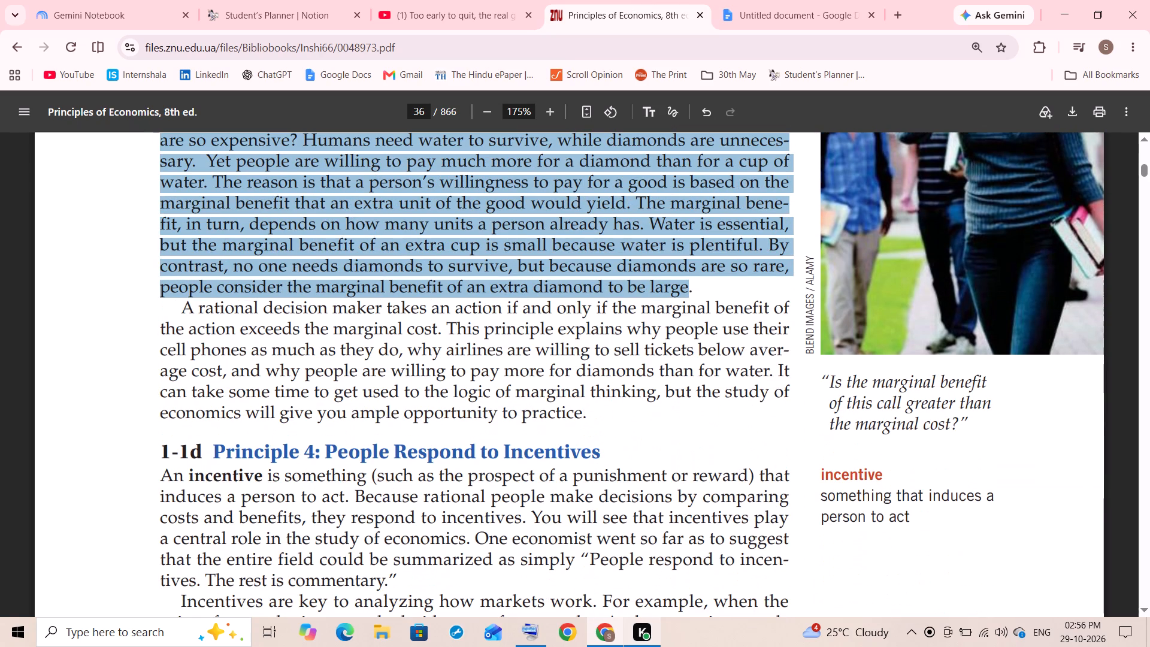
click(176, 310)
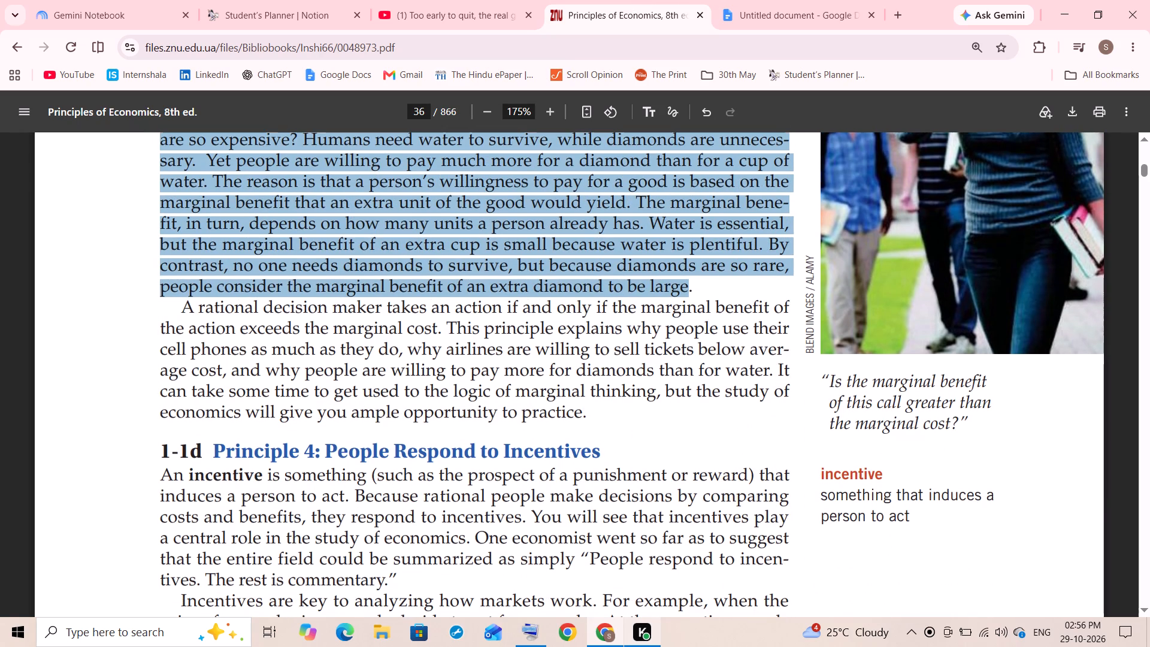
drag(176, 310, 386, 322)
click(175, 315)
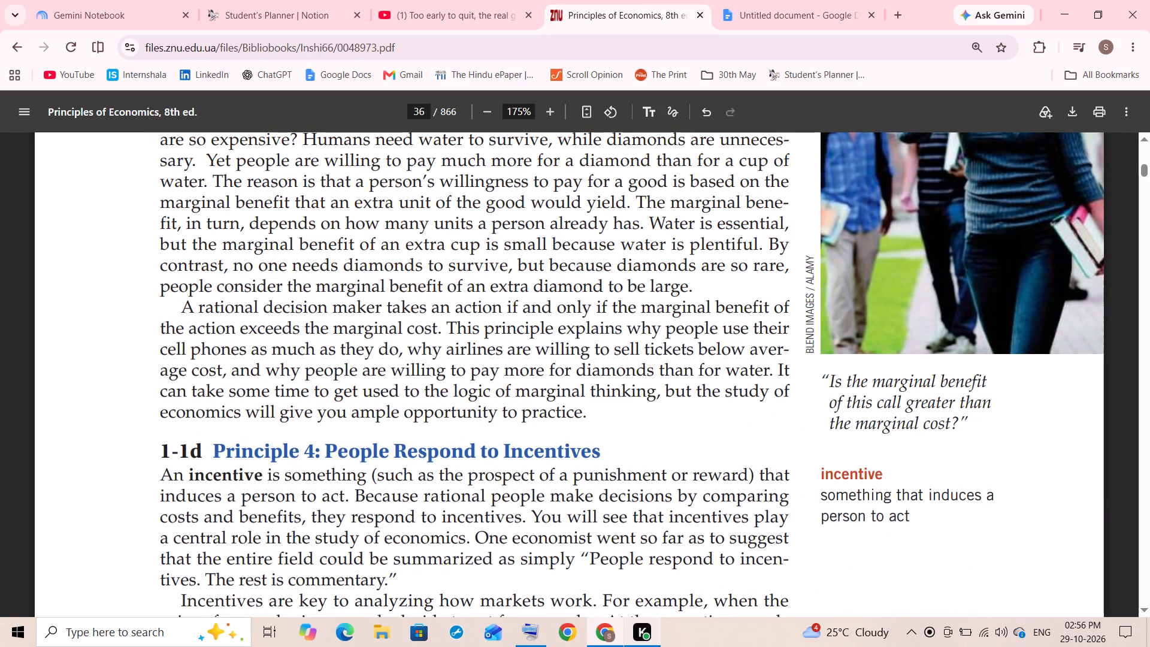
drag(175, 315, 449, 312)
click(175, 301)
drag(186, 308, 721, 305)
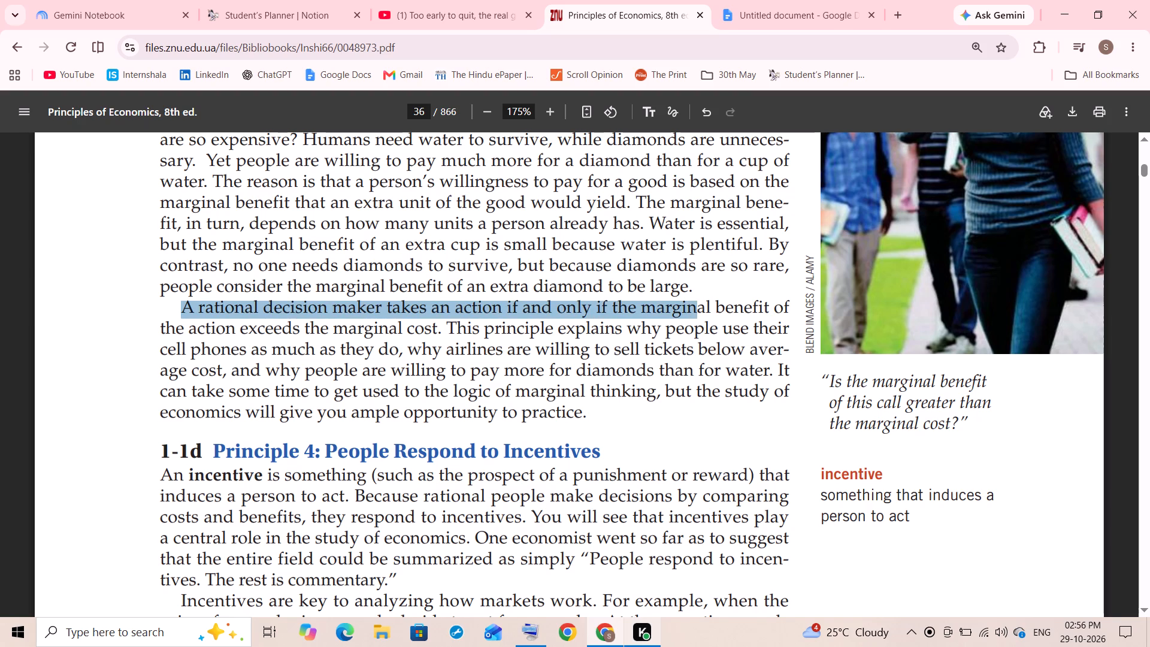
drag(721, 305, 648, 334)
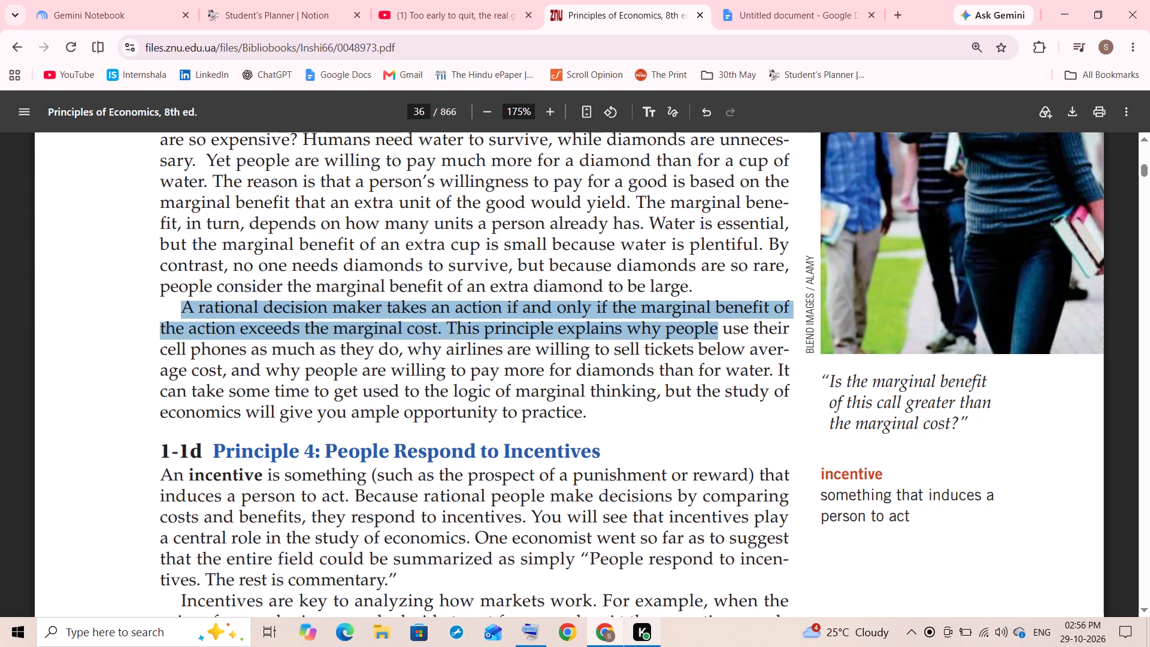
drag(648, 334, 710, 334)
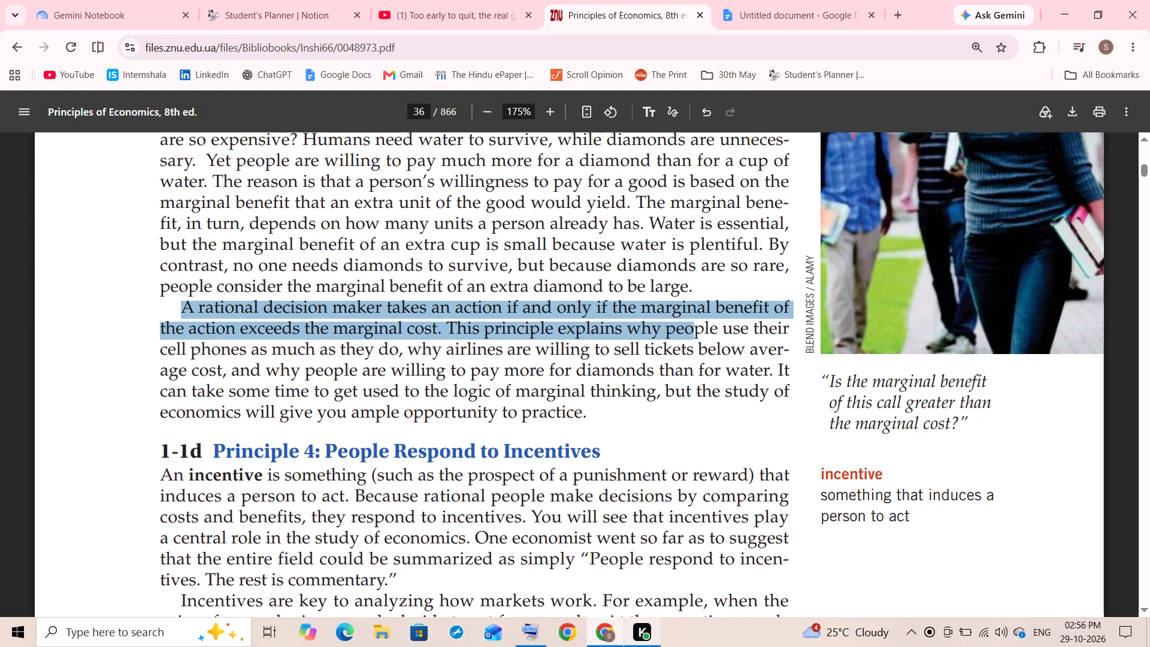
drag(710, 334, 784, 343)
click(327, 337)
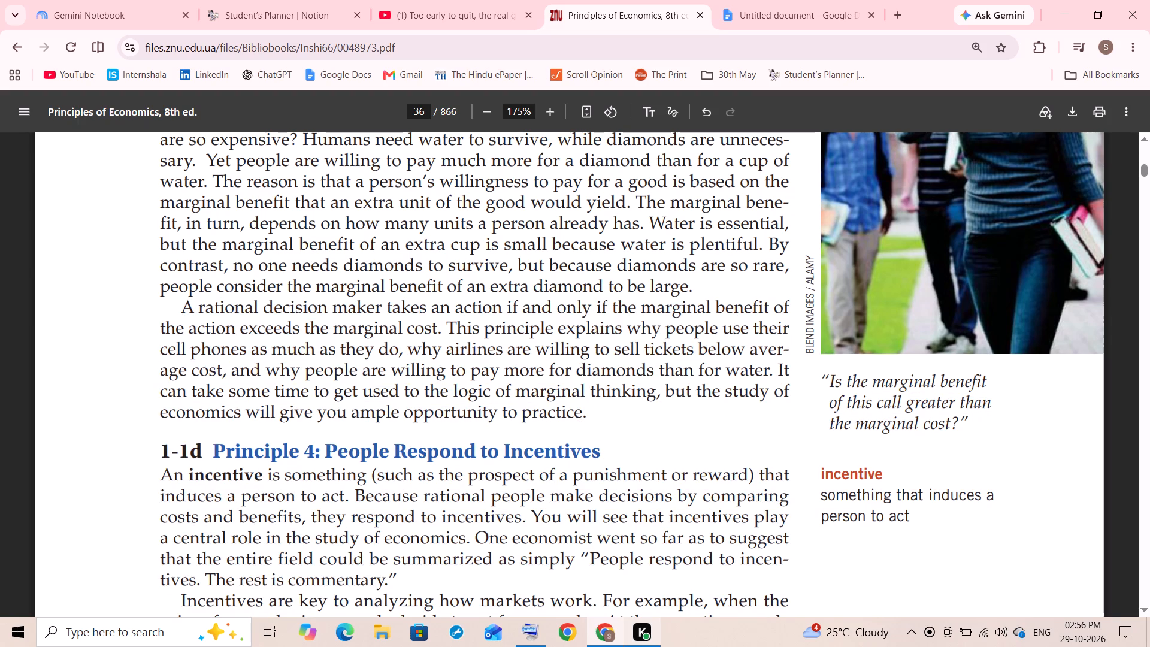
drag(181, 310, 564, 355)
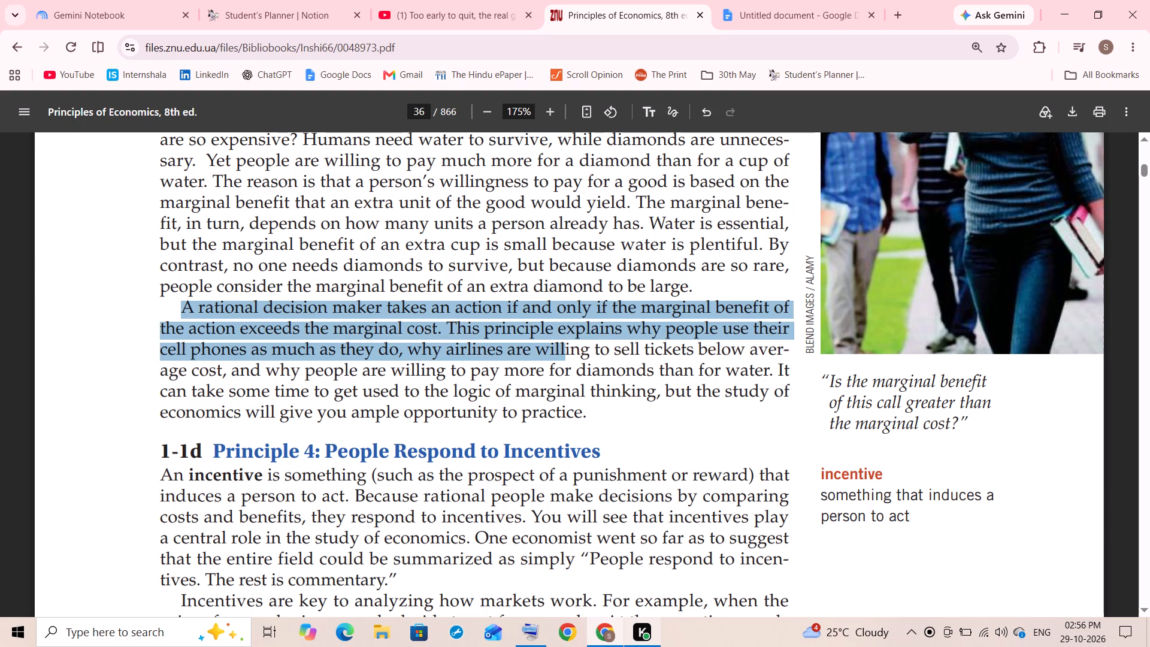
drag(564, 355, 786, 346)
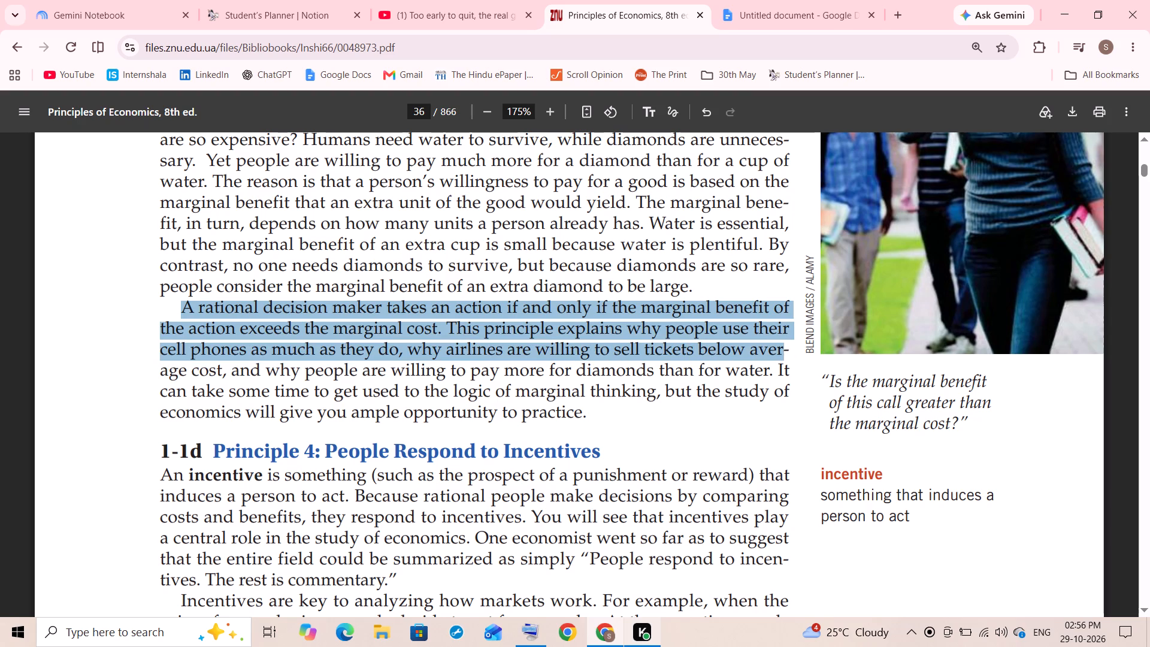
drag(786, 346, 590, 371)
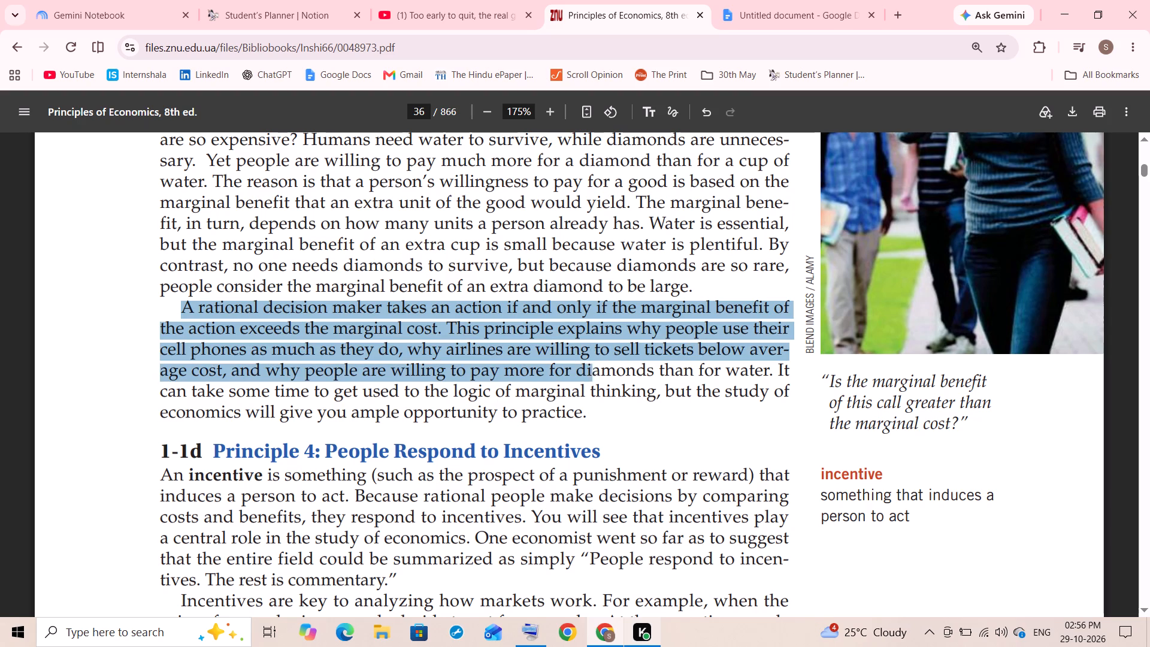
drag(590, 371, 584, 418)
right_click(566, 348)
right_click(566, 348)
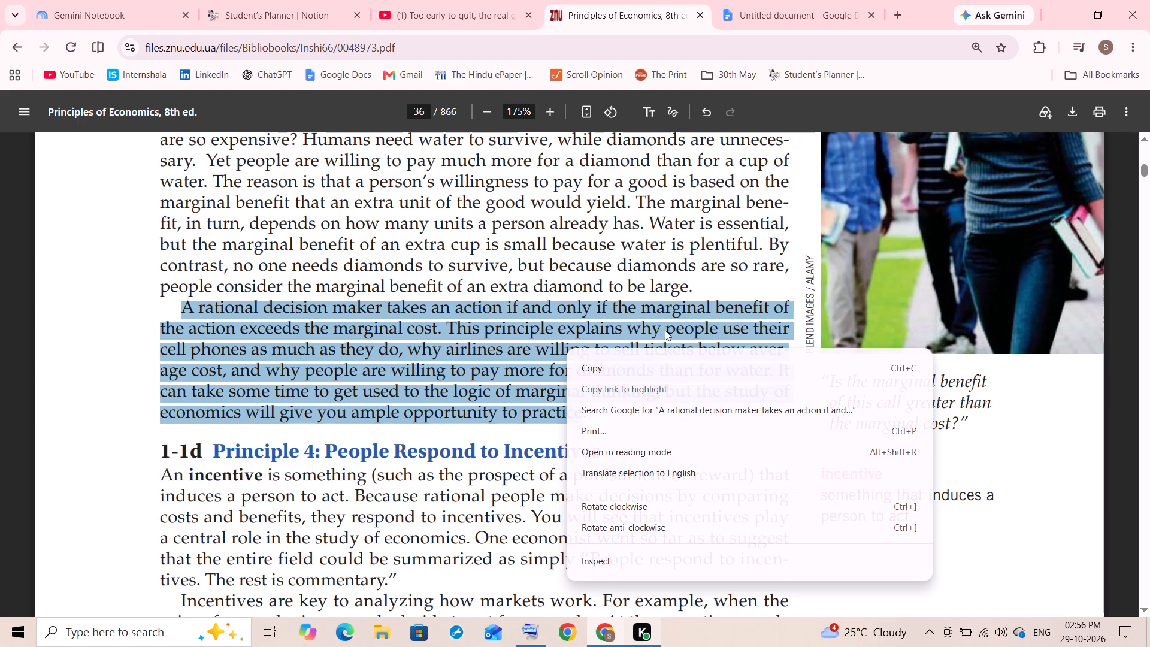
click(676, 368)
In the Google Docs document, restore Editing mode and paste the copied paragraph directly below the pink passage, adding two line breaks after it.
click(760, 0)
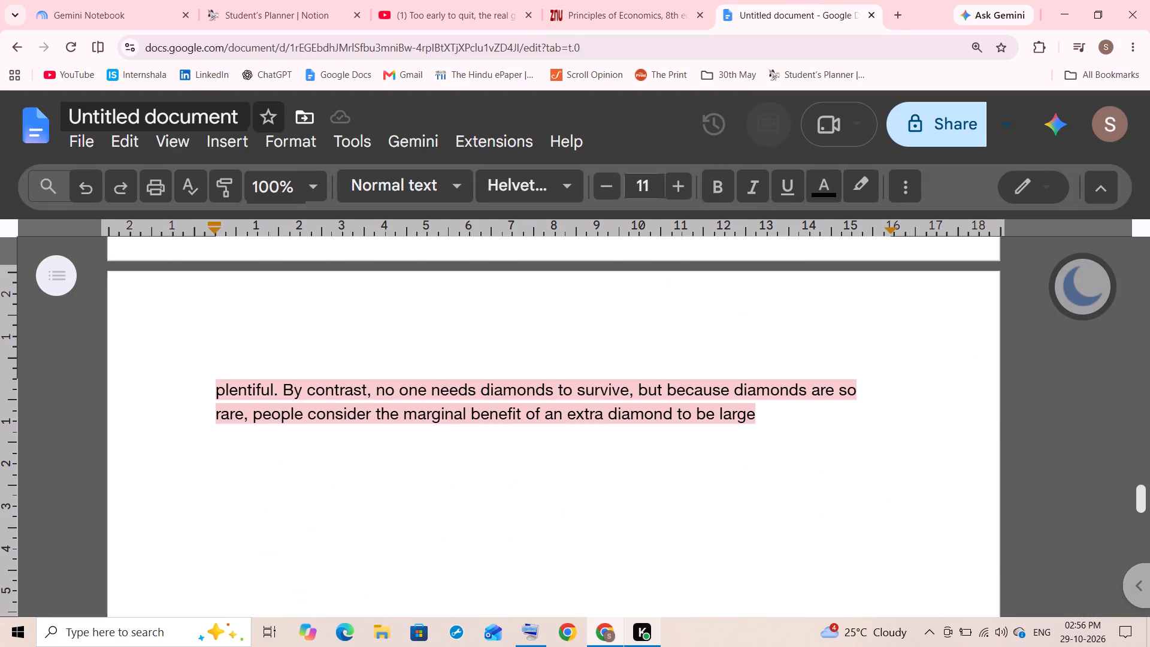
click(222, 442)
right_click(222, 442)
right_click(222, 442)
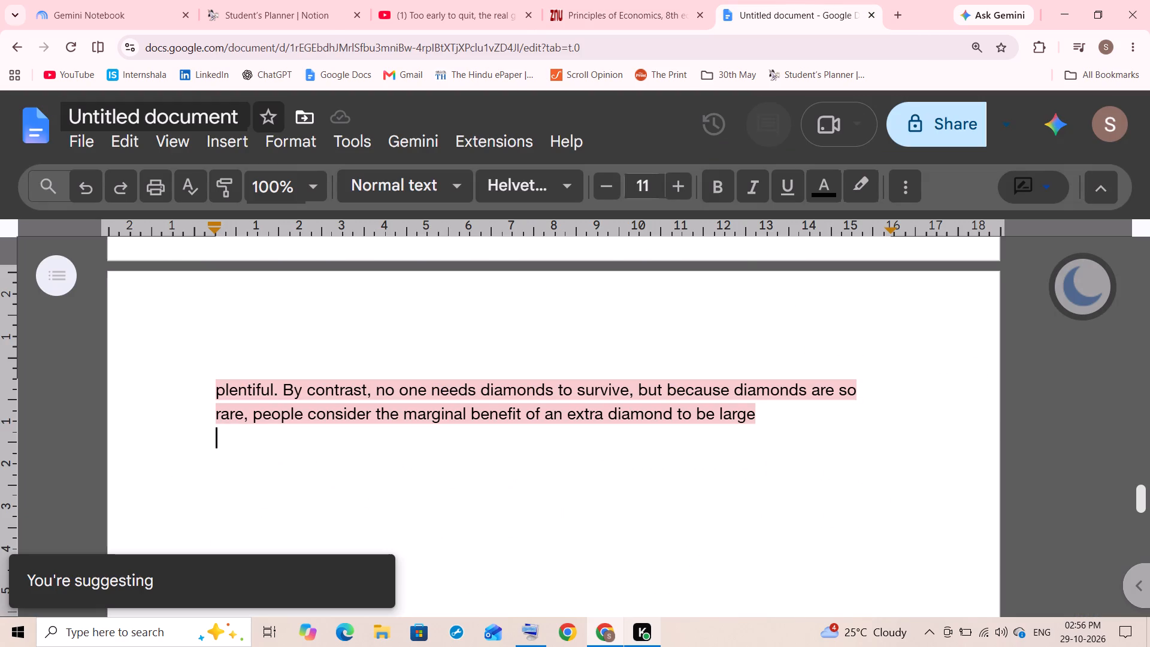
click(1041, 191)
click(997, 232)
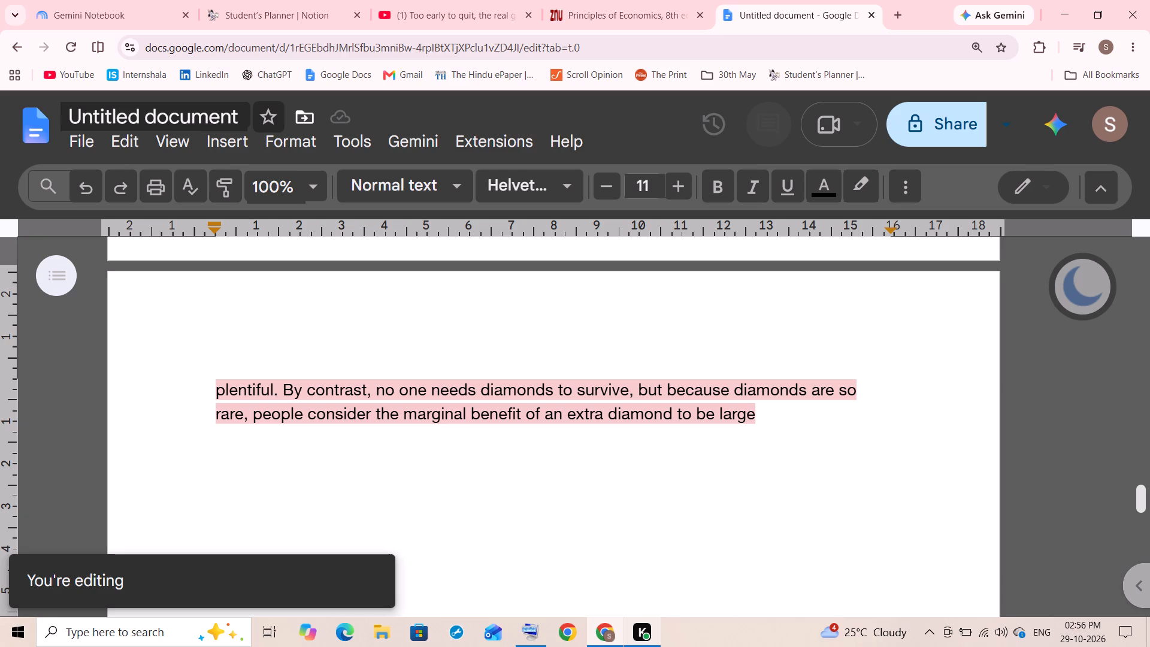
key(ctrl+v)
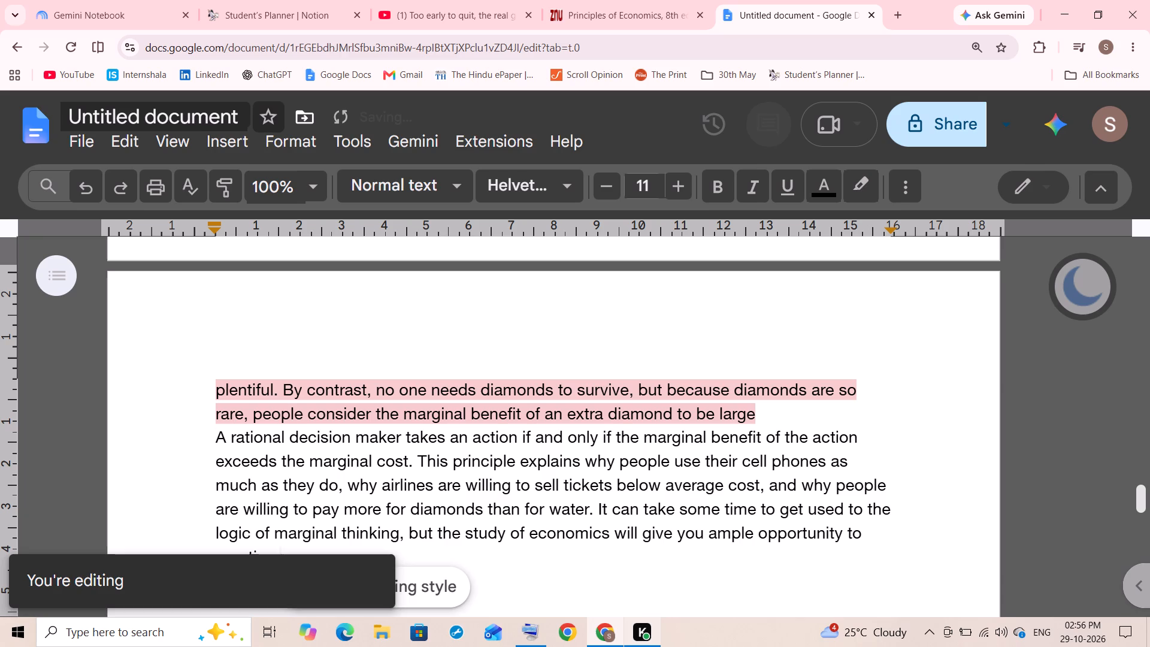
key(Return)
key(Return)
Copy the heading "Principle 4: People Respond to Incentives" from the PDF and paste it at the end of the Google Docs document.
click(569, 0)
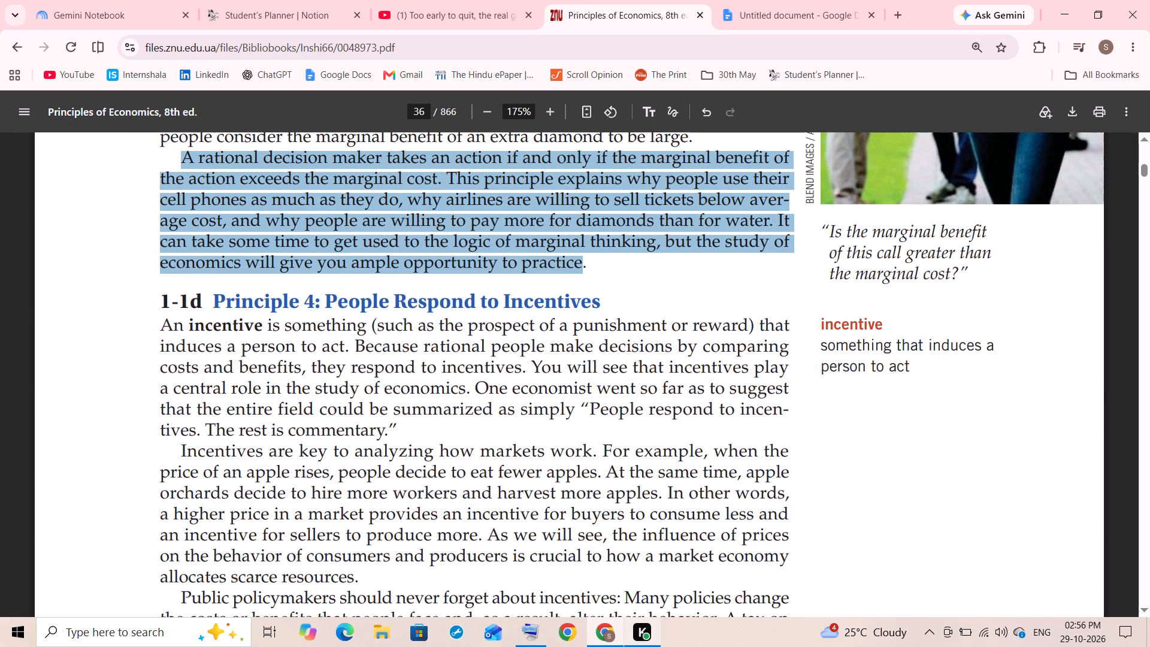
drag(610, 301, 217, 297)
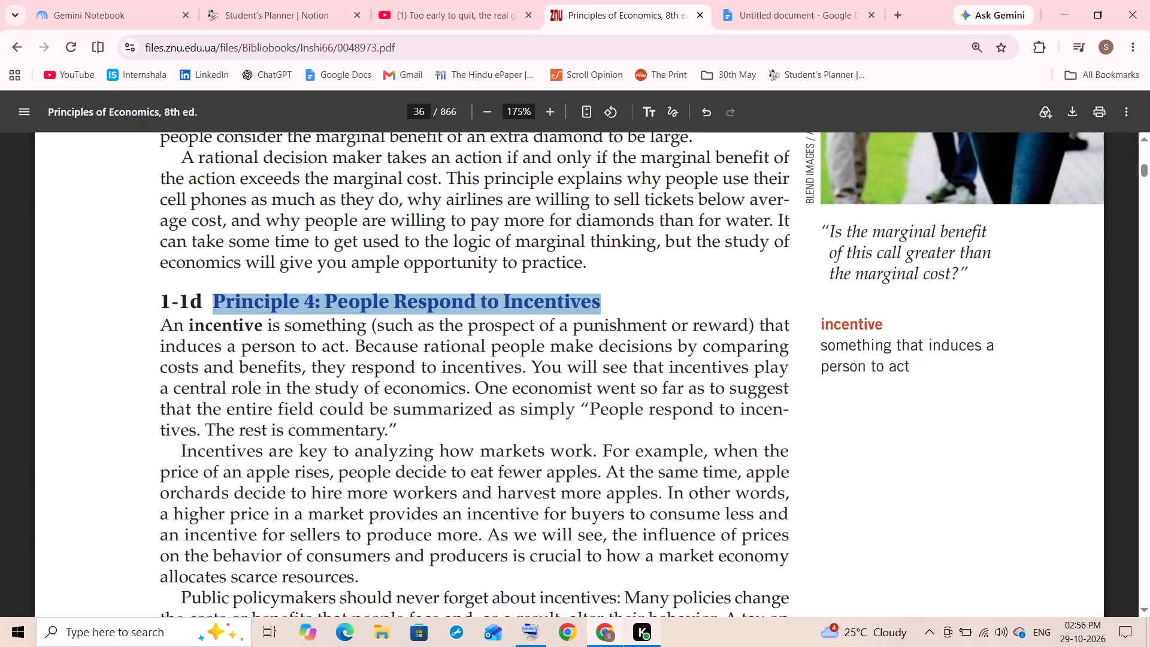
drag(217, 297, 219, 297)
right_click(231, 300)
click(240, 318)
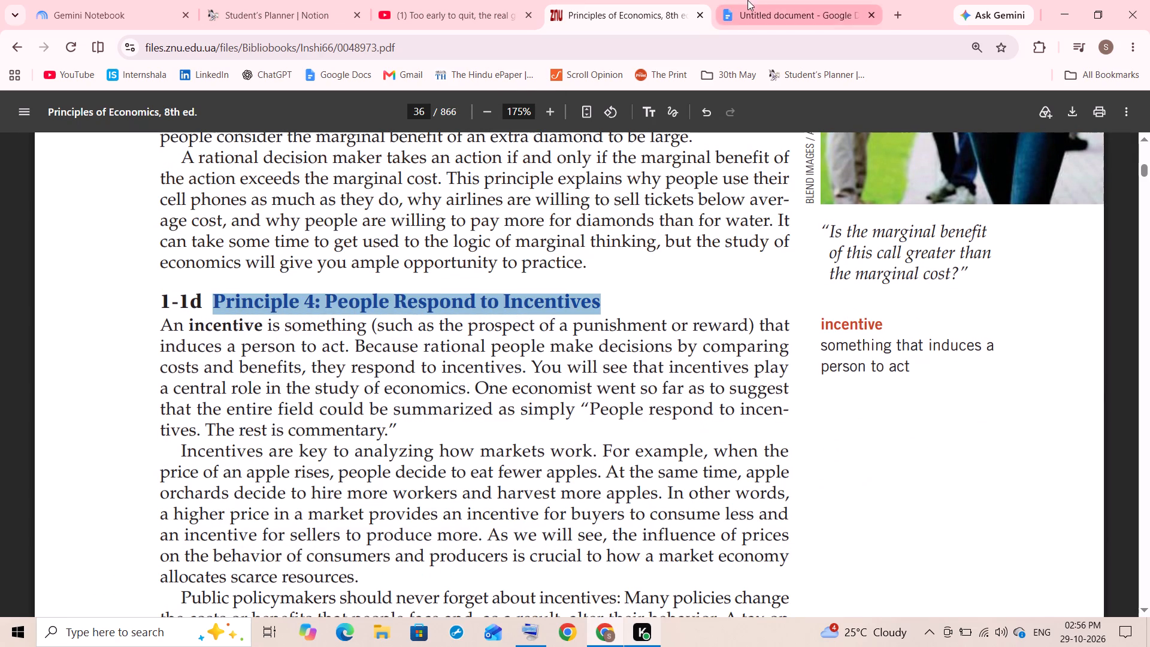
click(747, 0)
click(239, 602)
right_click(237, 604)
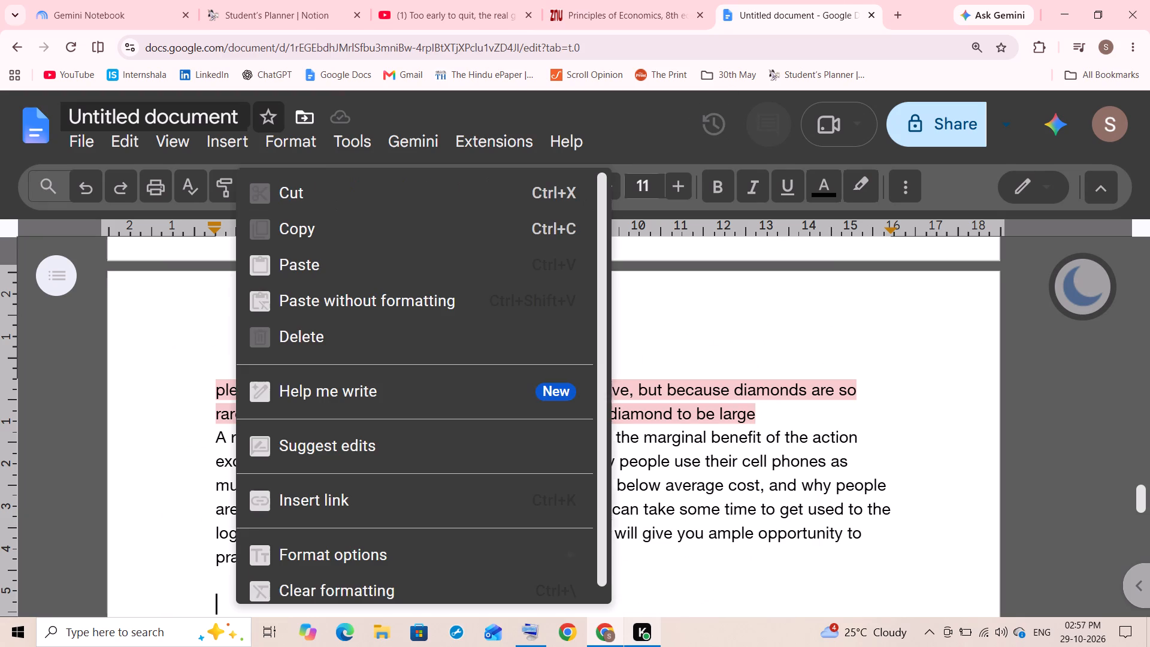
click(395, 270)
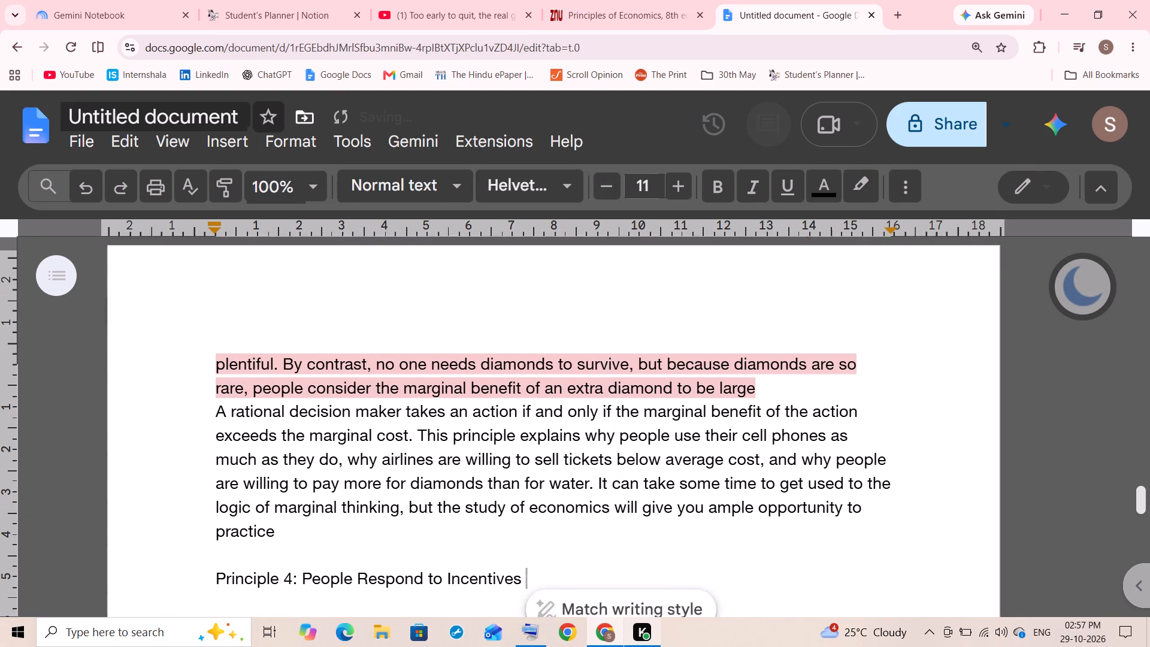
Make the pasted heading "Principle 4: People Respond to Incentives" bold and place the text cursor on the line below it.
drag(524, 292, 167, 274)
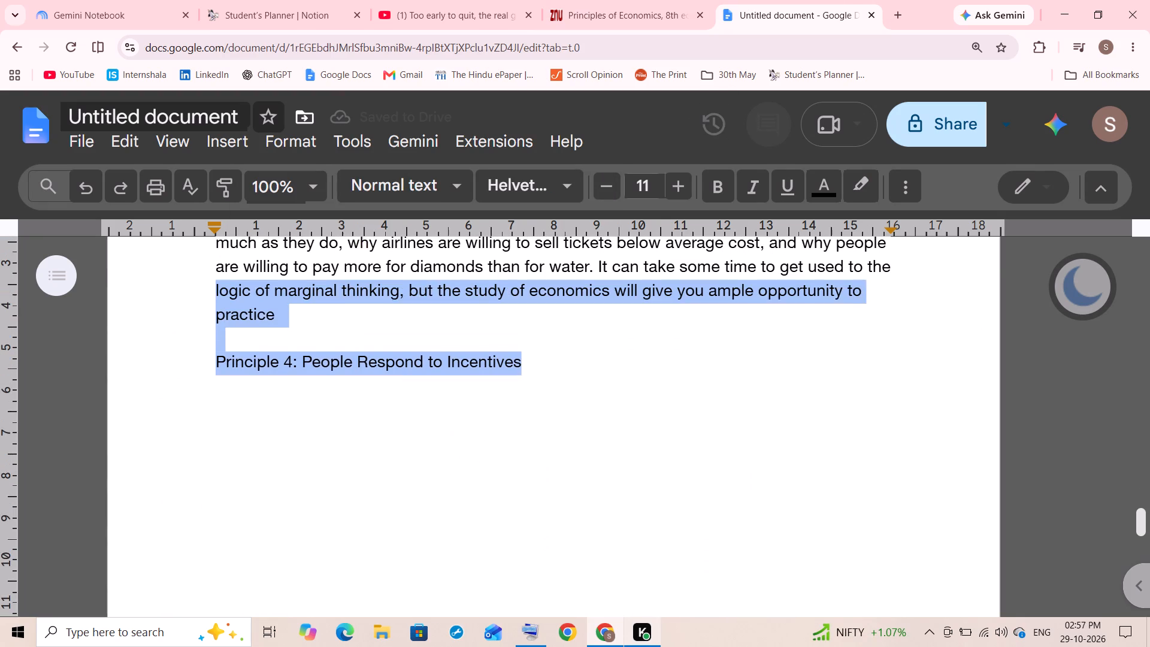
drag(167, 274, 185, 362)
click(725, 195)
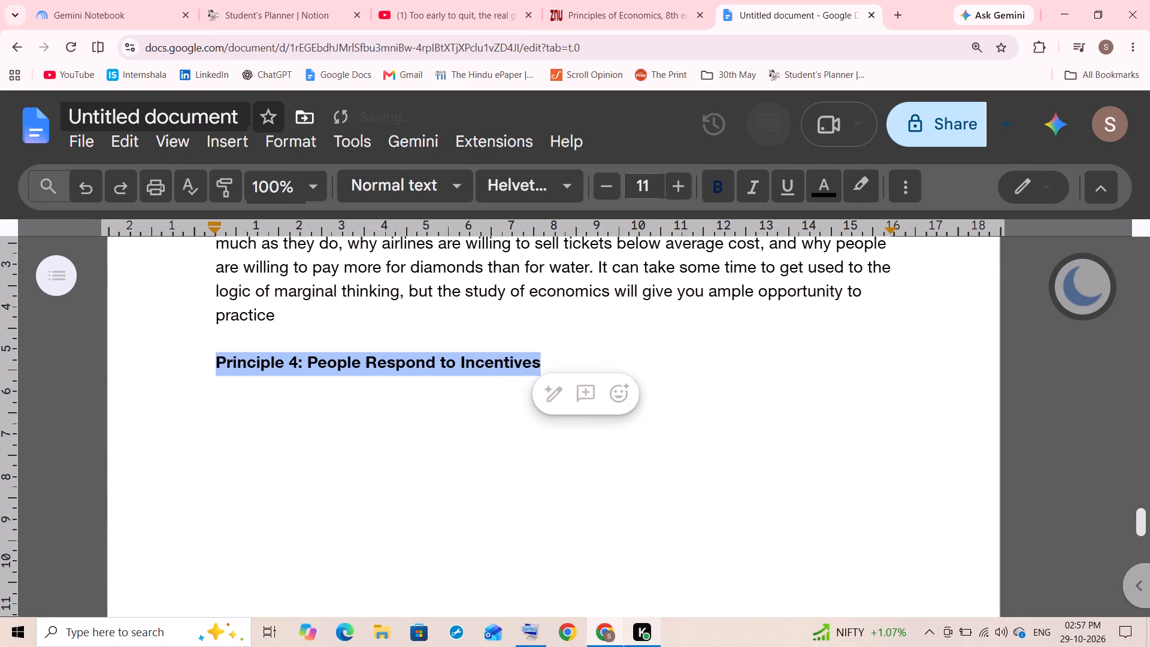
click(246, 414)
click(246, 399)
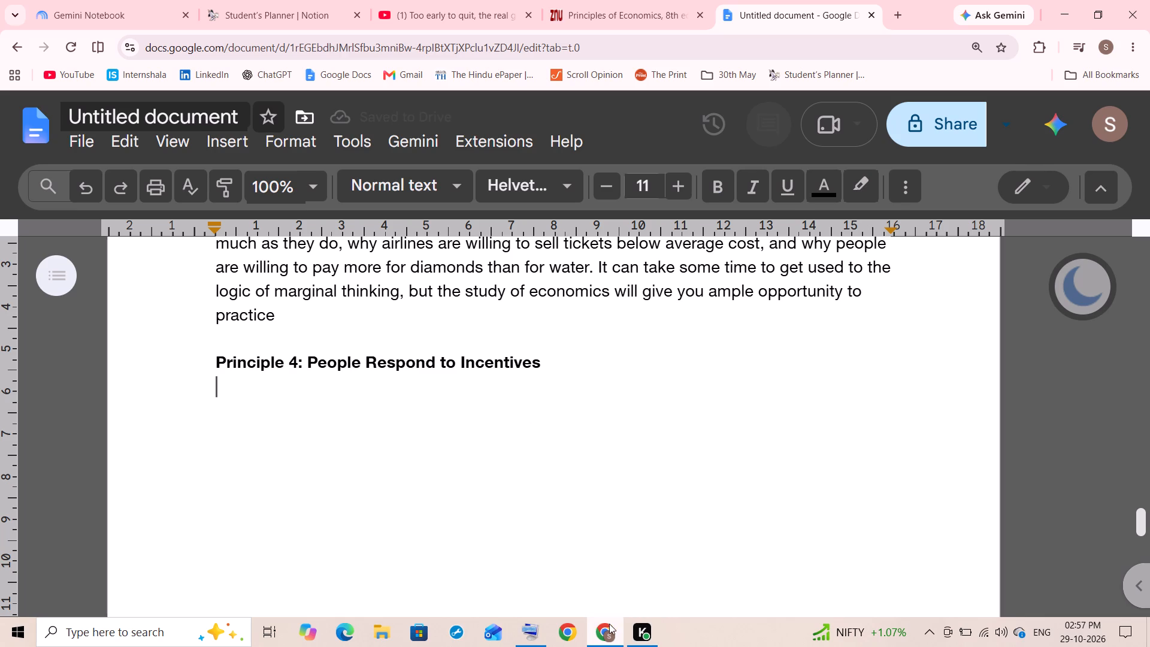
In the Principles of Economics PDF, copy the Principle 4 paragraph from "An incentive is something" to "The rest is commentary".
click(615, 1)
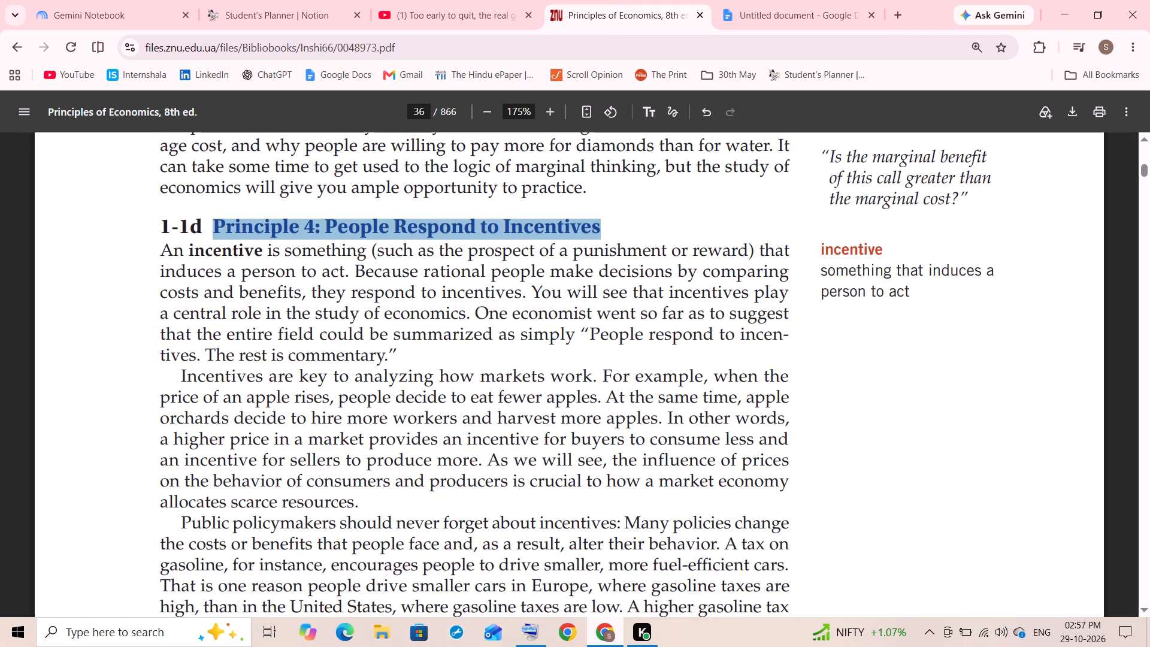
drag(155, 248, 573, 292)
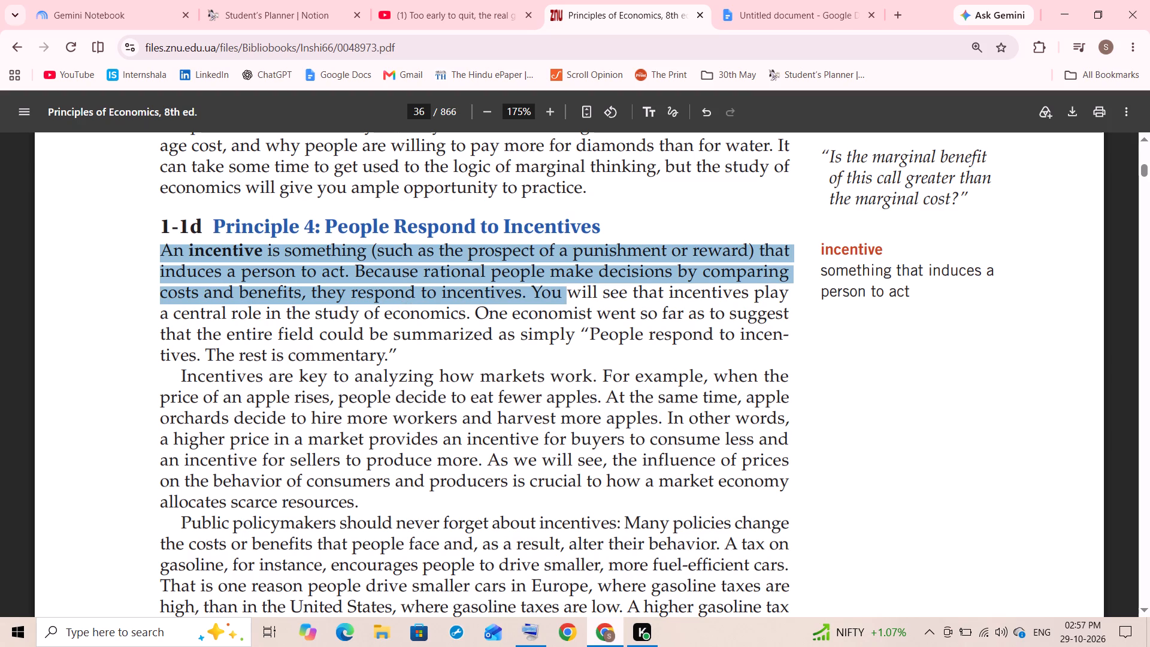
drag(573, 292, 666, 291)
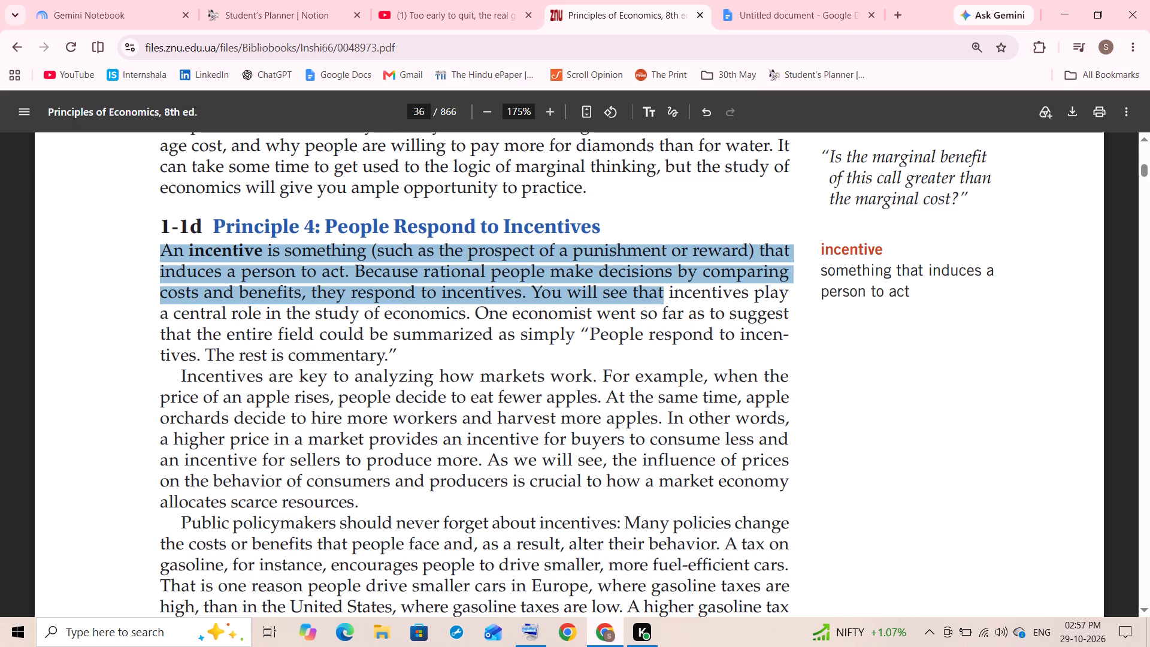
drag(666, 291, 697, 297)
drag(697, 297, 579, 301)
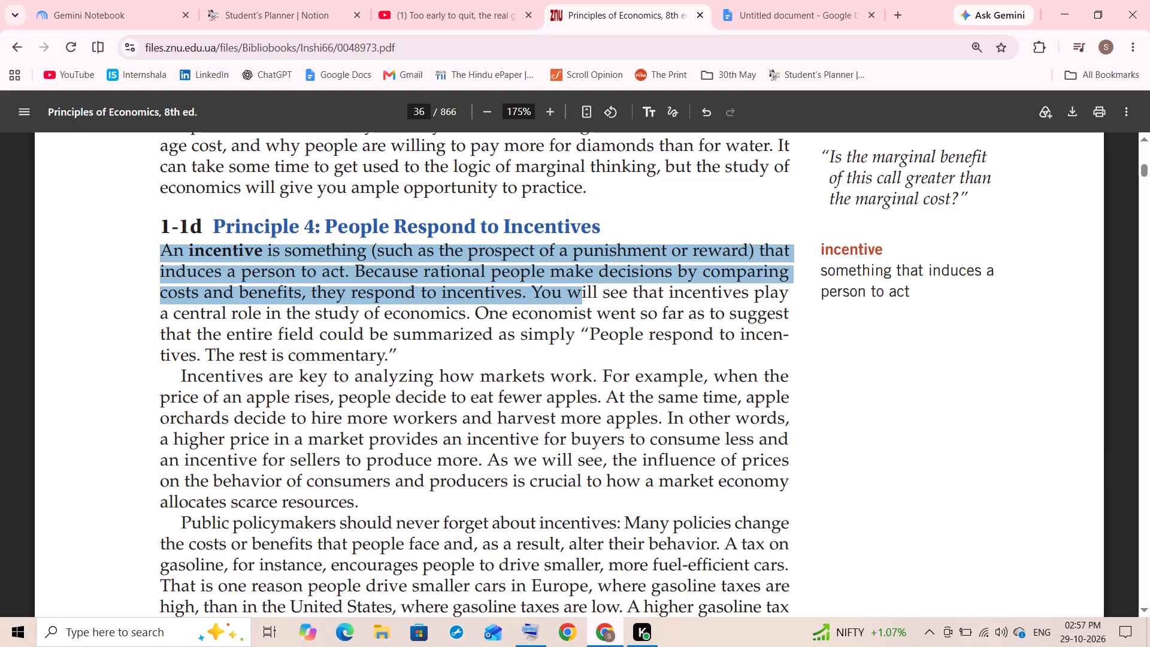
drag(579, 301, 460, 313)
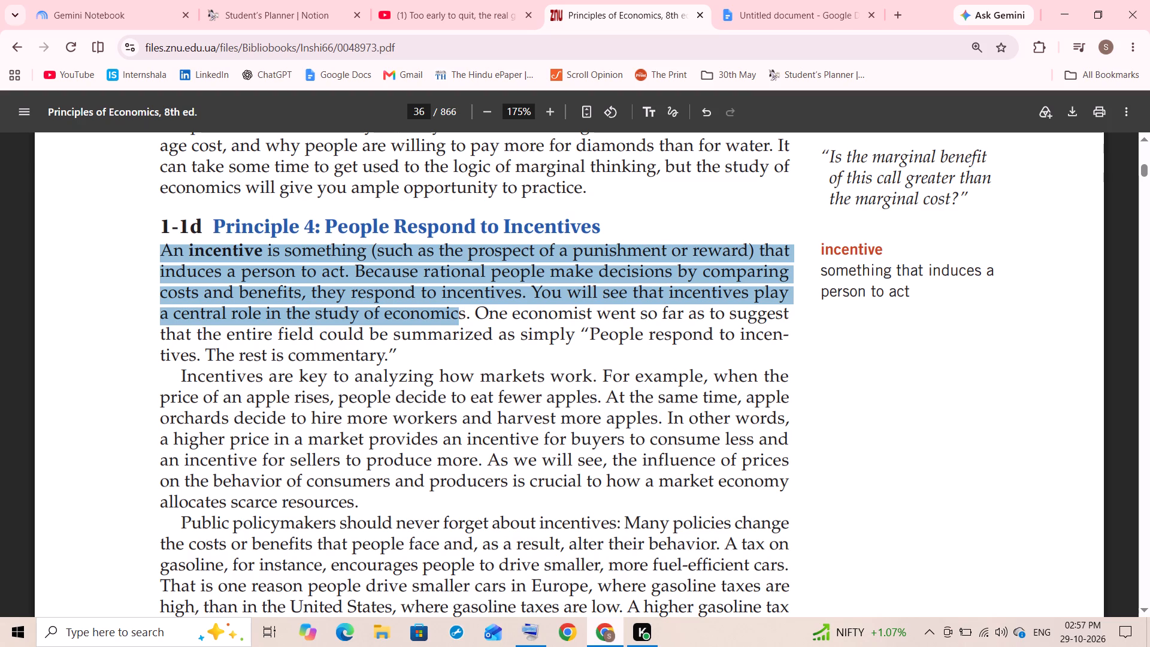
drag(460, 313, 605, 312)
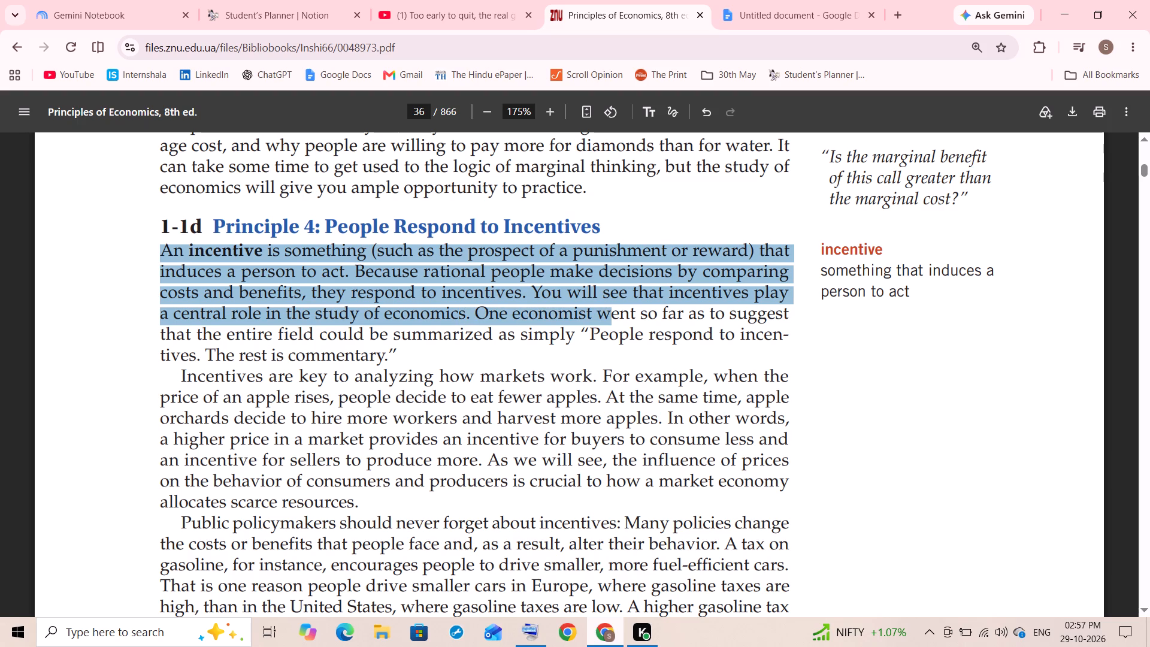
drag(605, 312, 619, 312)
drag(619, 312, 419, 324)
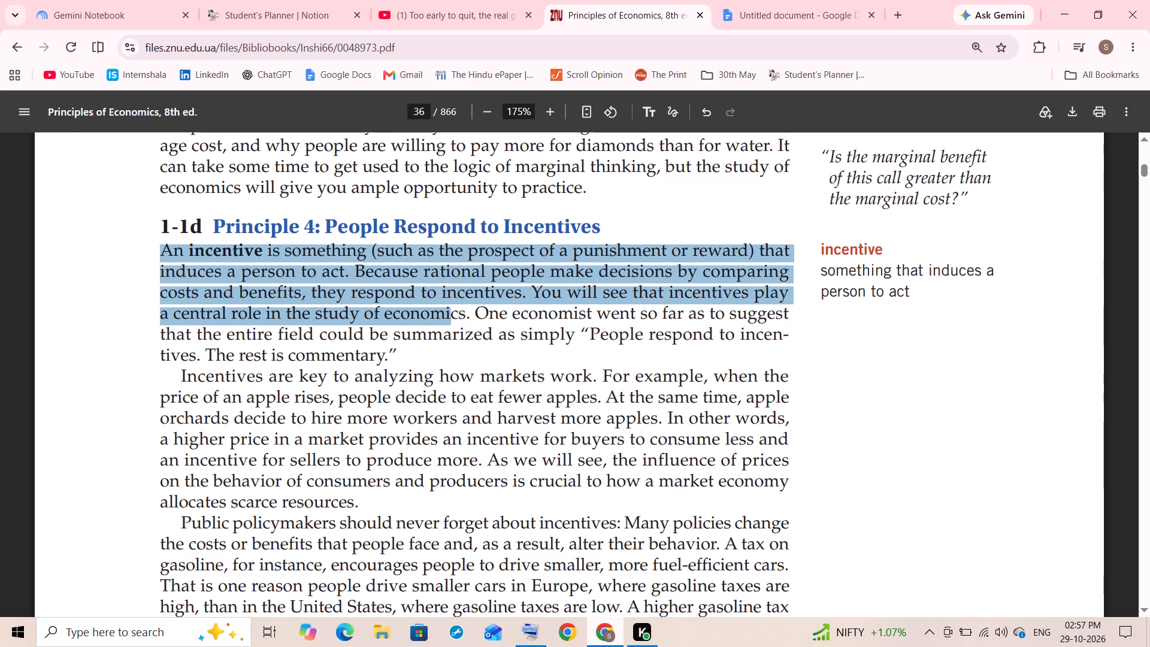
drag(419, 324, 562, 344)
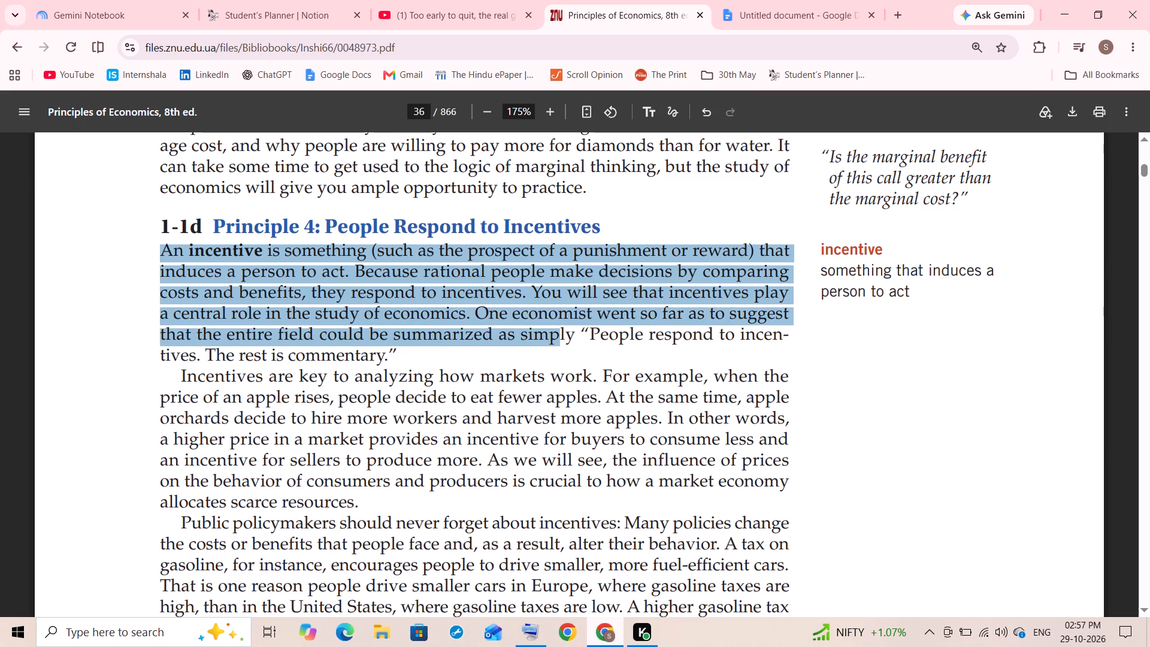
drag(562, 344, 494, 345)
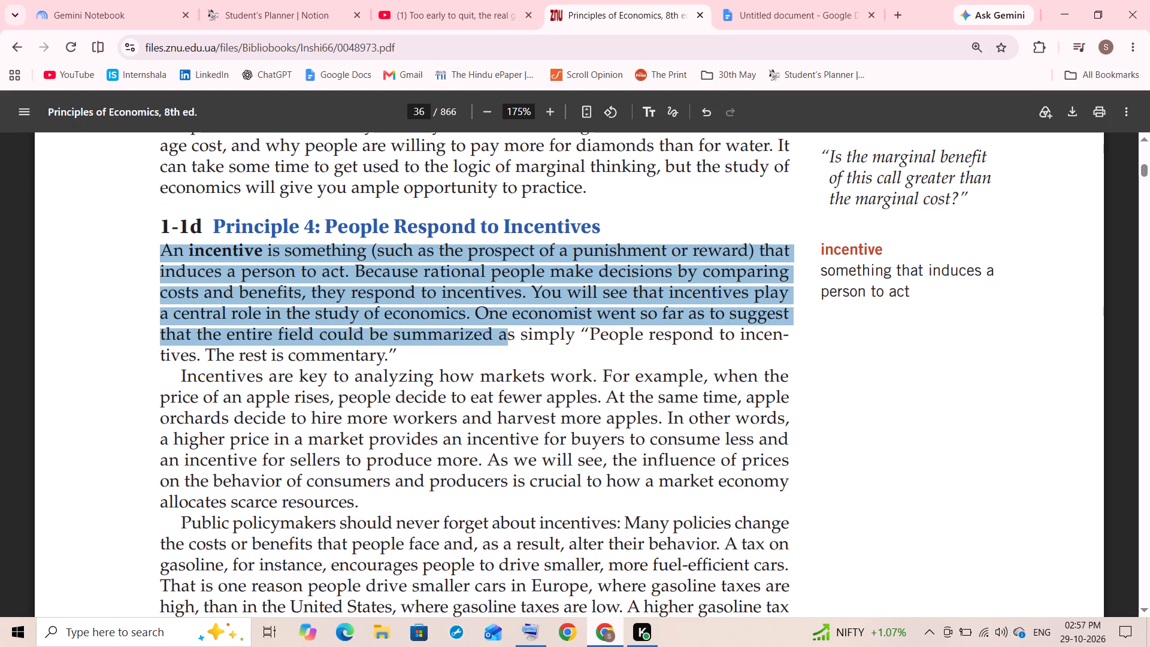
drag(494, 345, 385, 350)
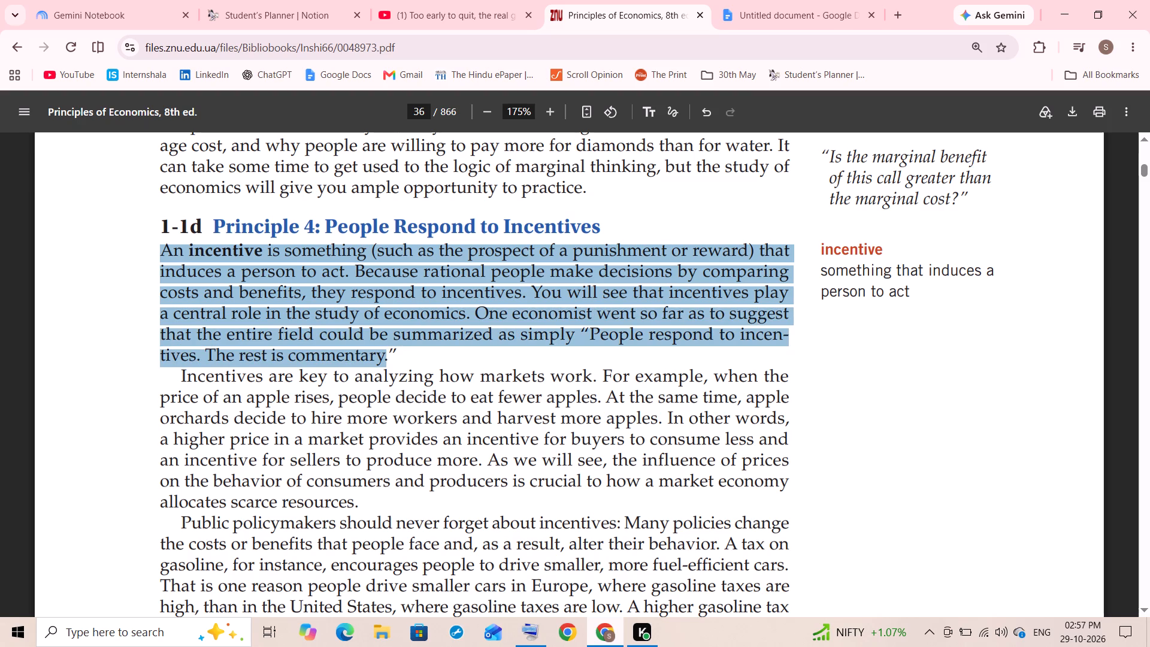
right_click(467, 277)
click(488, 306)
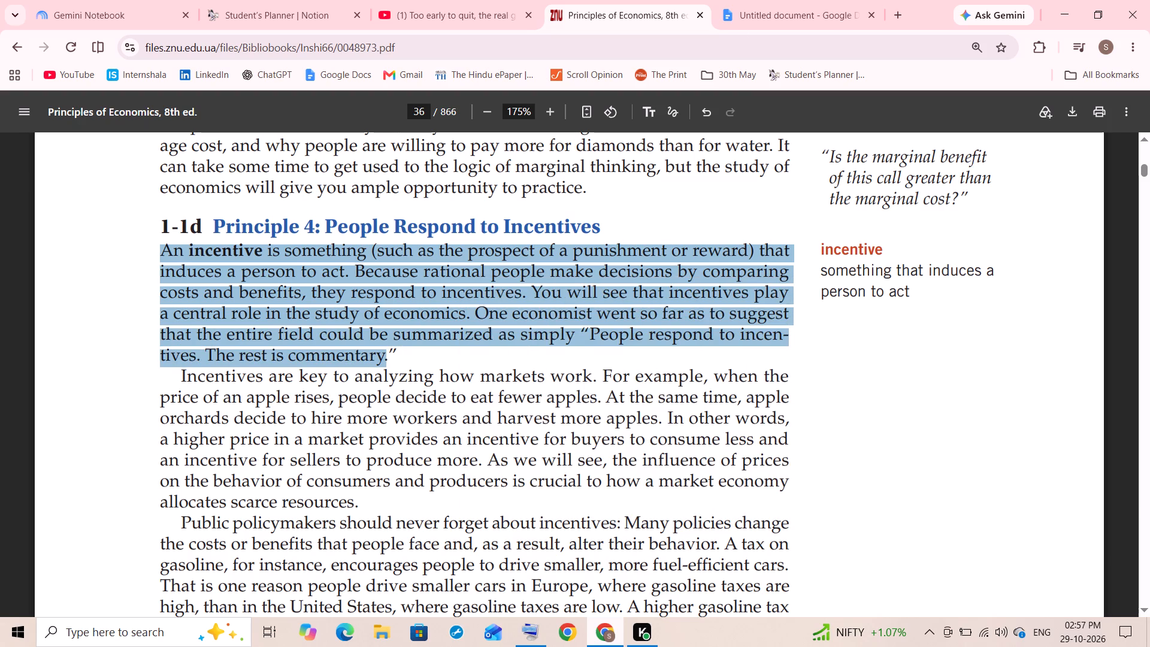
In the Google Docs document, paste the copied paragraph below the Principle 4 heading, end it with a period and add two line breaks.
click(777, 0)
right_click(291, 403)
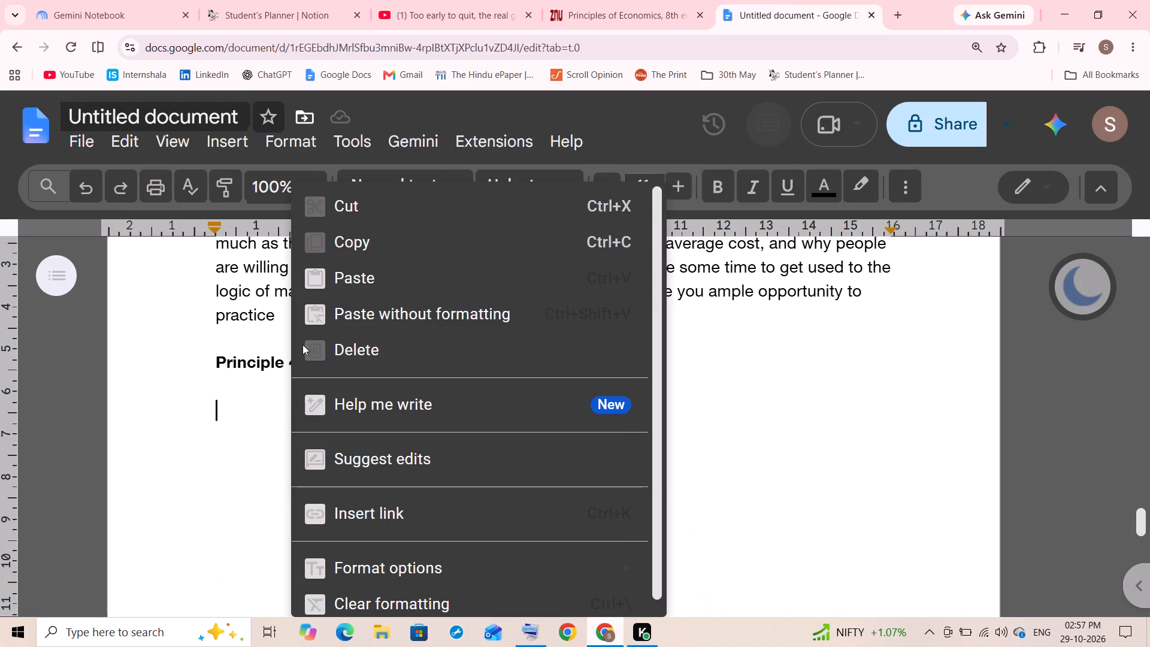
click(353, 294)
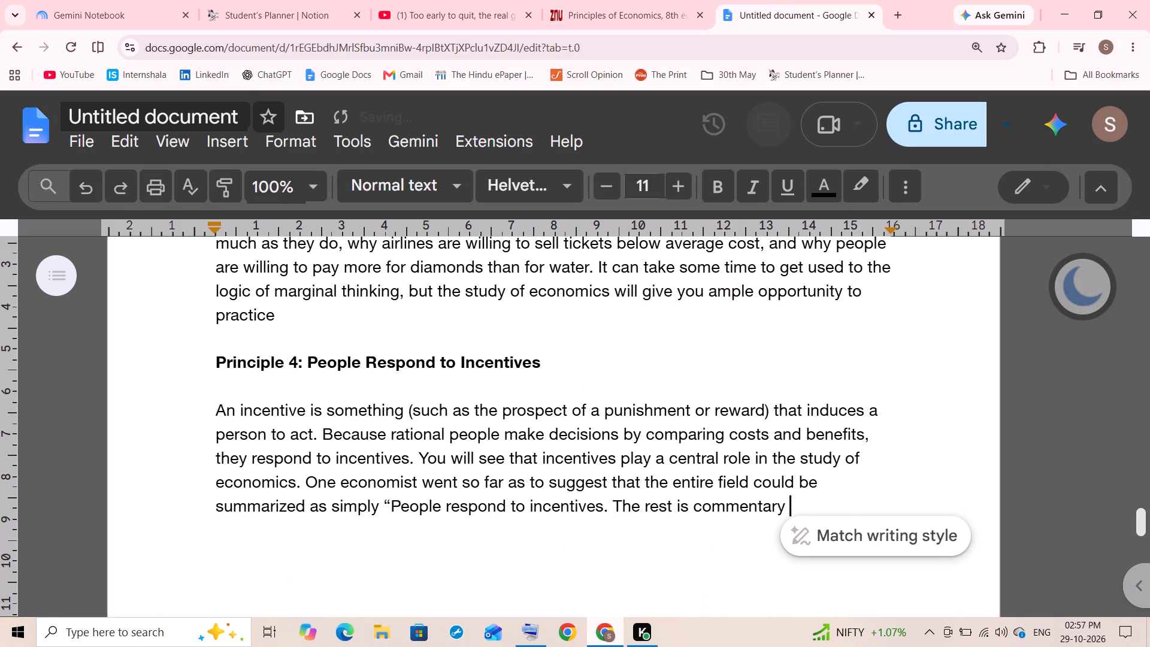
key(BackSpace)
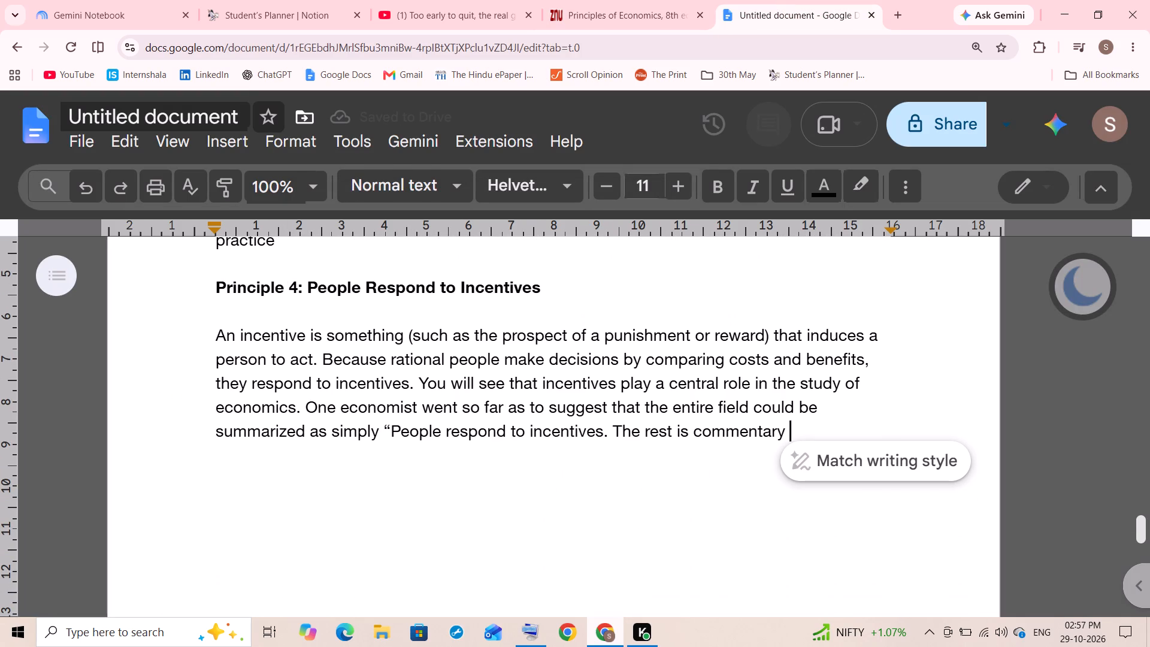
key(period)
key(Return)
key(Return)
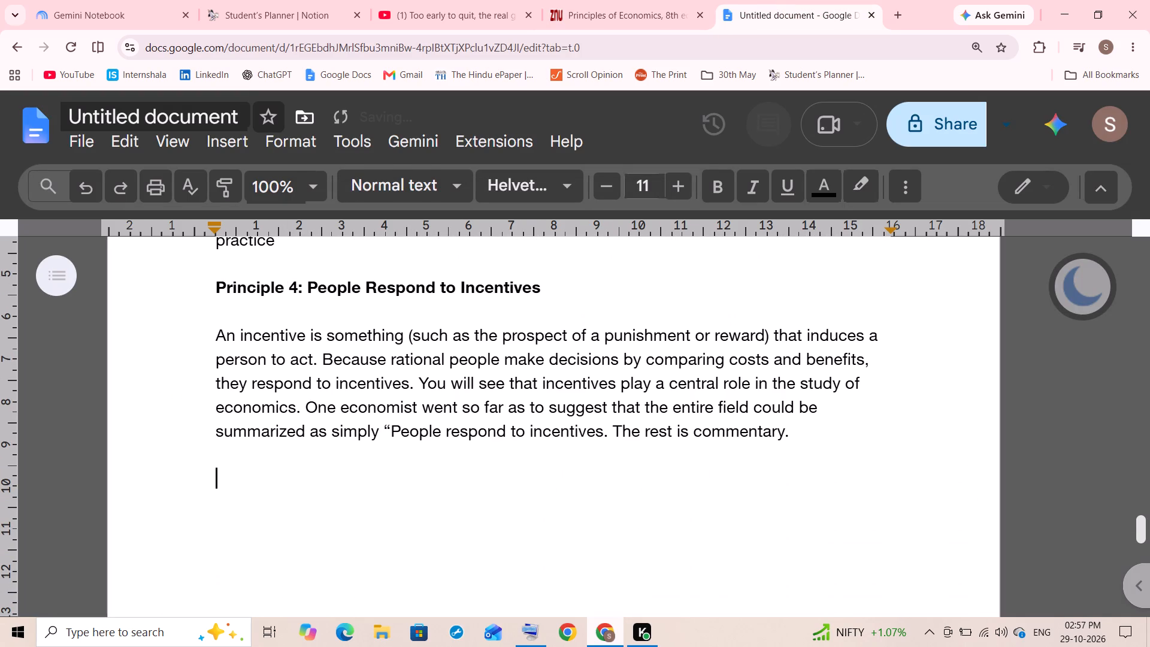
In the Principles of Economics PDF, select text in the paragraph beginning "Incentives are key to analyzing how markets work".
click(568, 0)
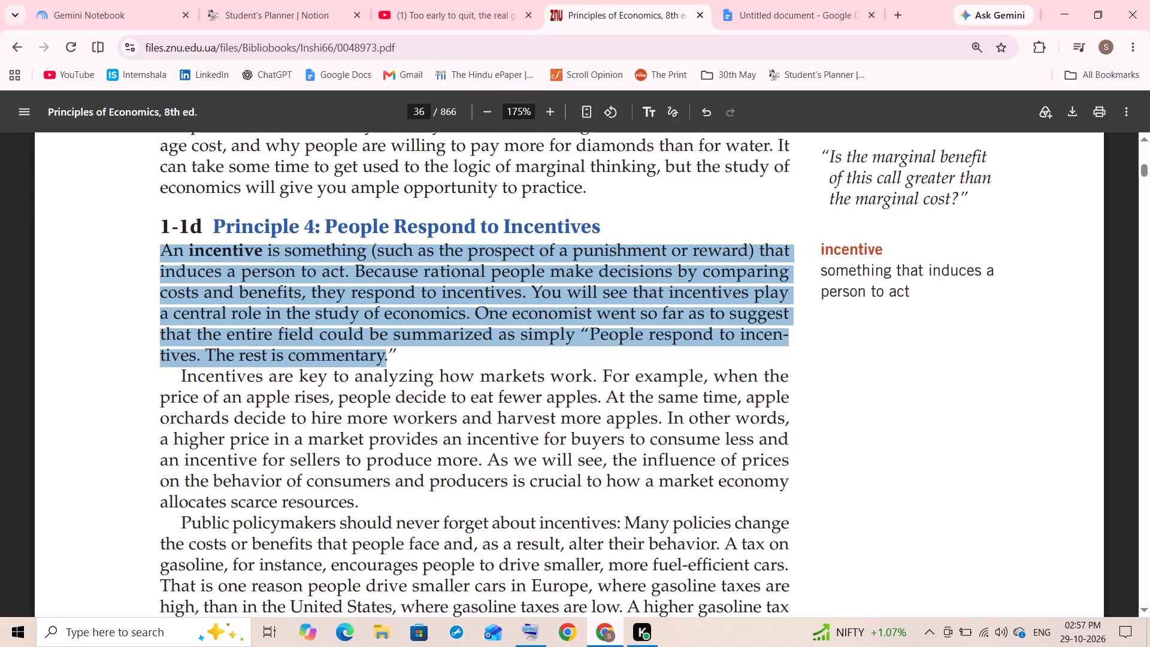
click(279, 281)
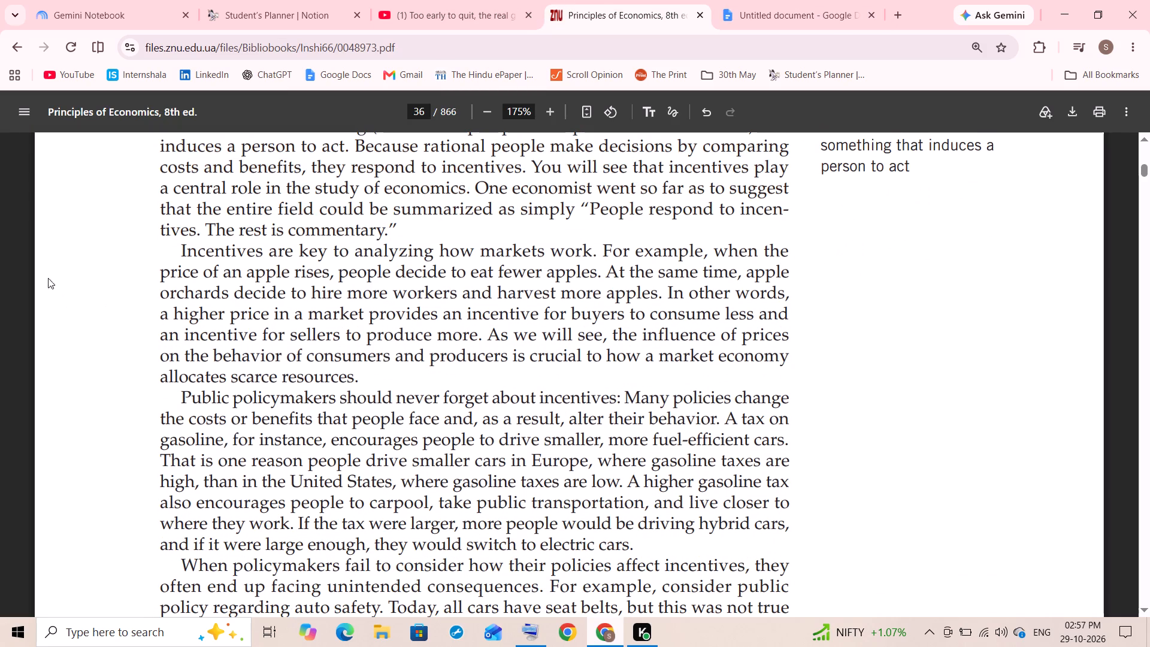
drag(162, 257, 319, 269)
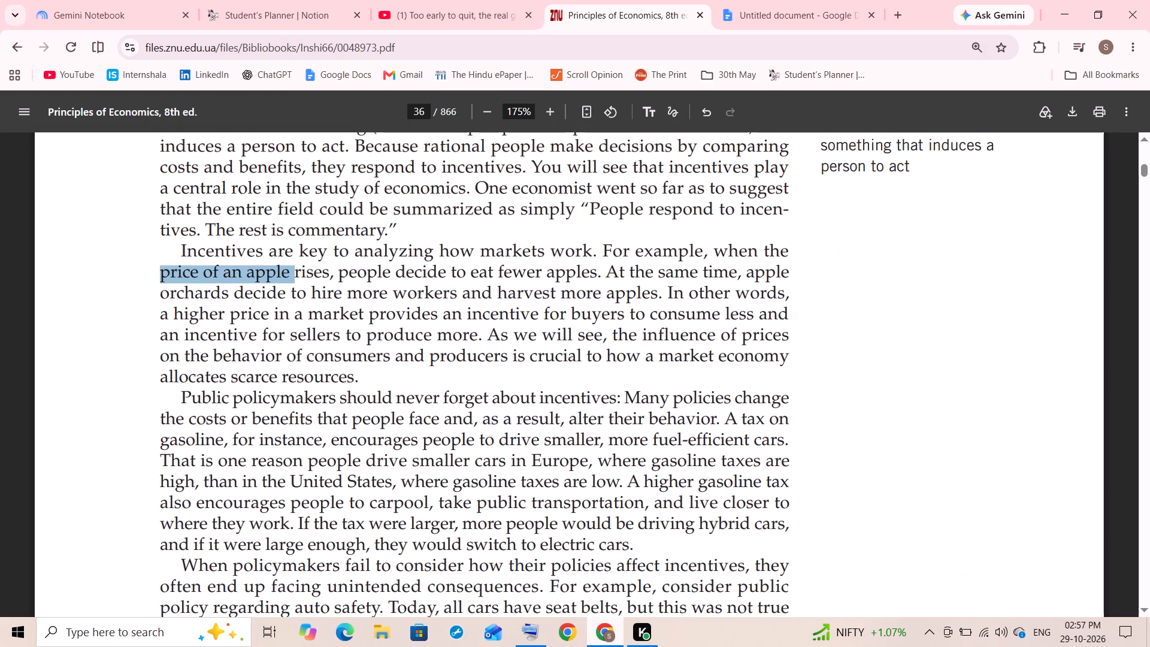